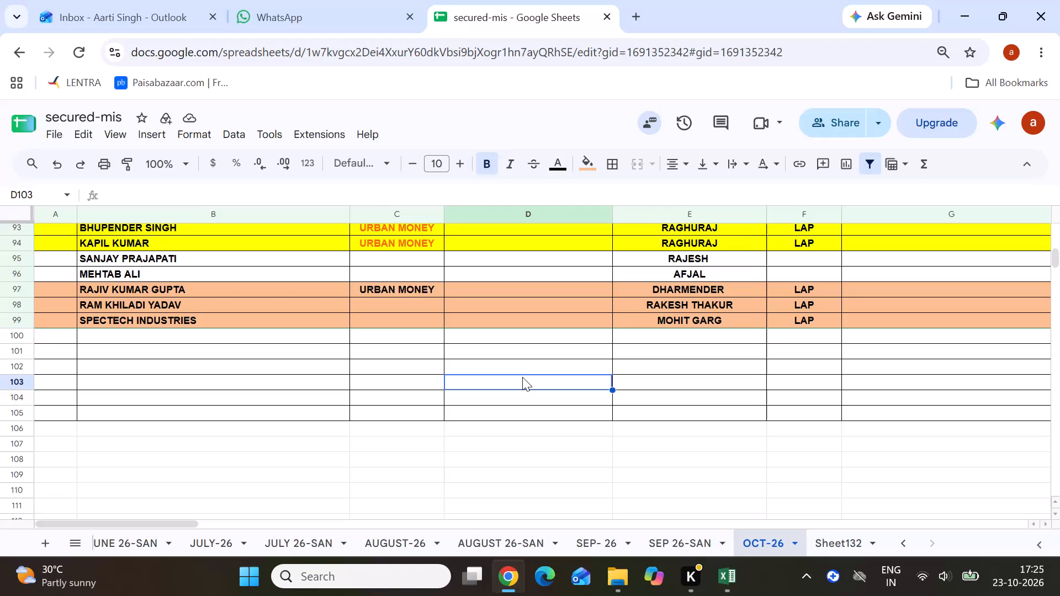
# Save the secured-mis spreadsheet.
pyautogui.hotkey('ctrl', 's')
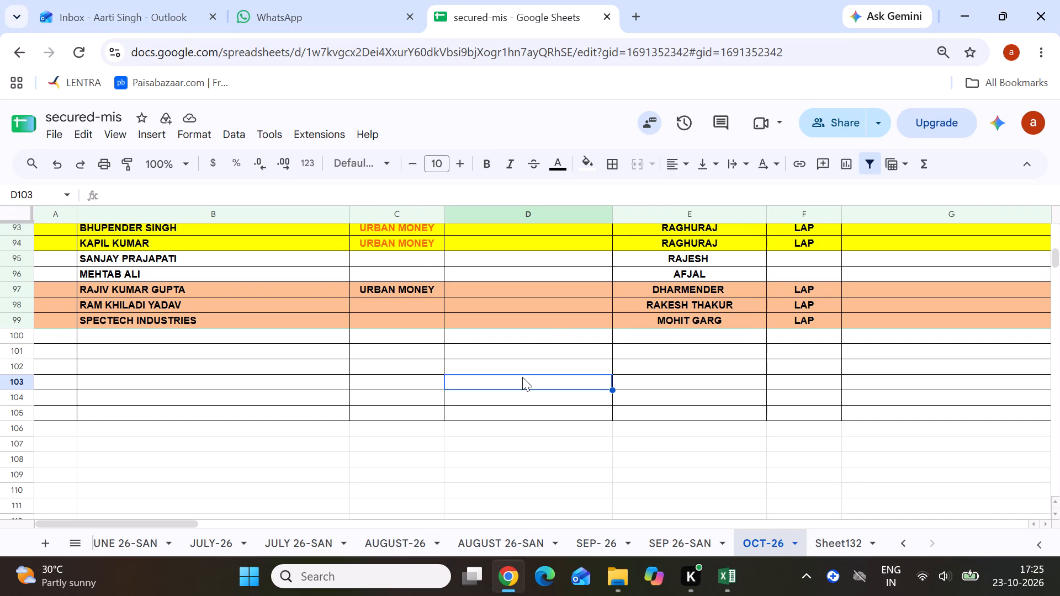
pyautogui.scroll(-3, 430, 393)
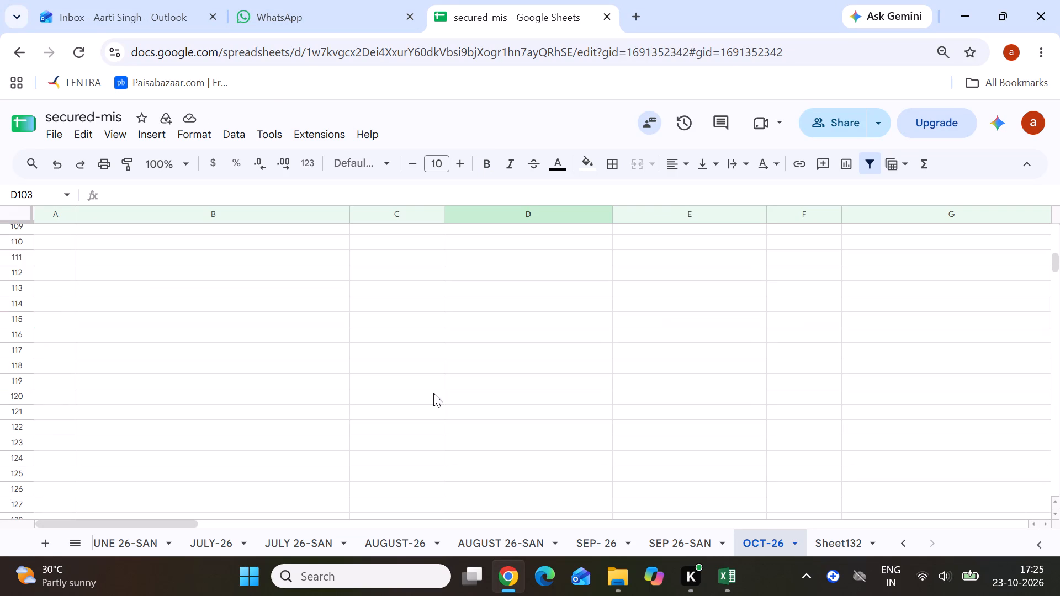
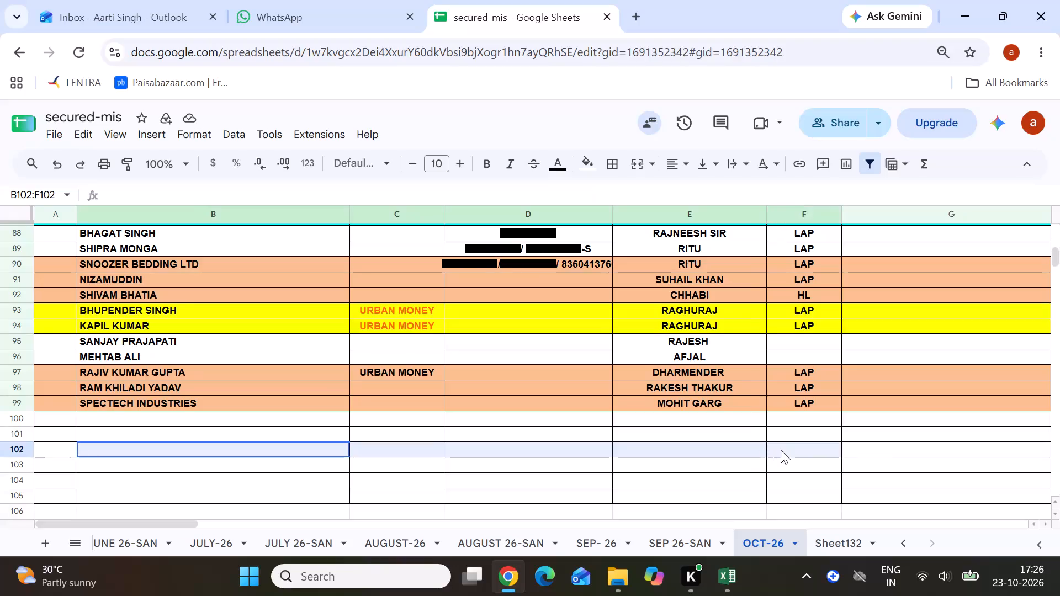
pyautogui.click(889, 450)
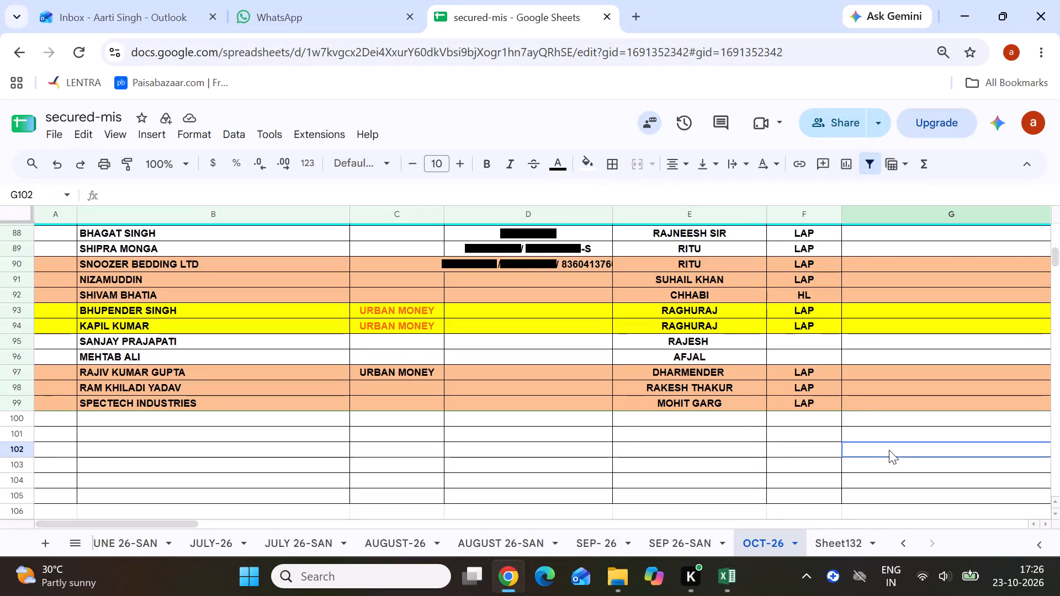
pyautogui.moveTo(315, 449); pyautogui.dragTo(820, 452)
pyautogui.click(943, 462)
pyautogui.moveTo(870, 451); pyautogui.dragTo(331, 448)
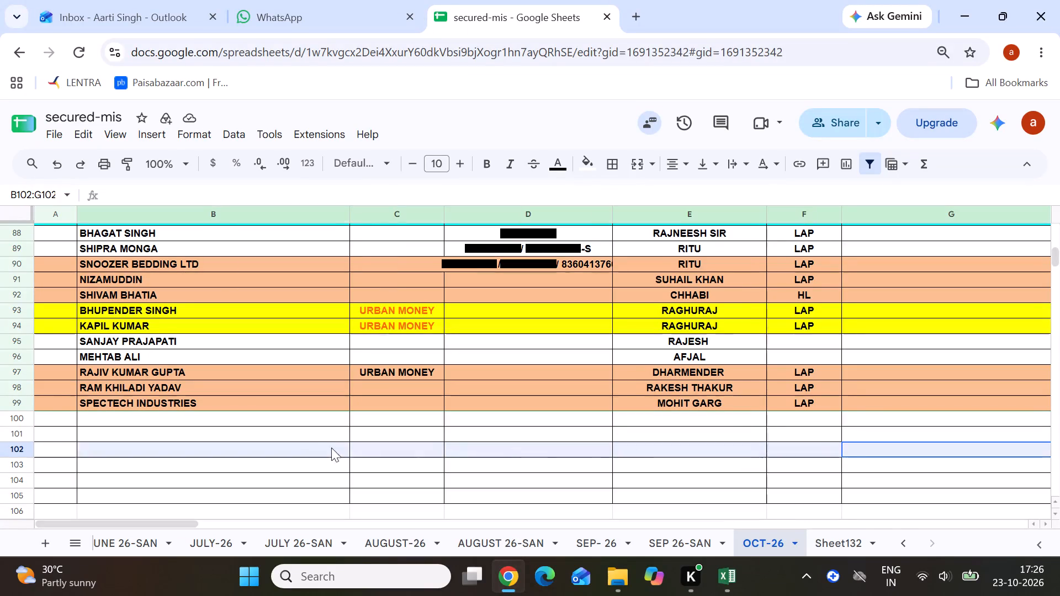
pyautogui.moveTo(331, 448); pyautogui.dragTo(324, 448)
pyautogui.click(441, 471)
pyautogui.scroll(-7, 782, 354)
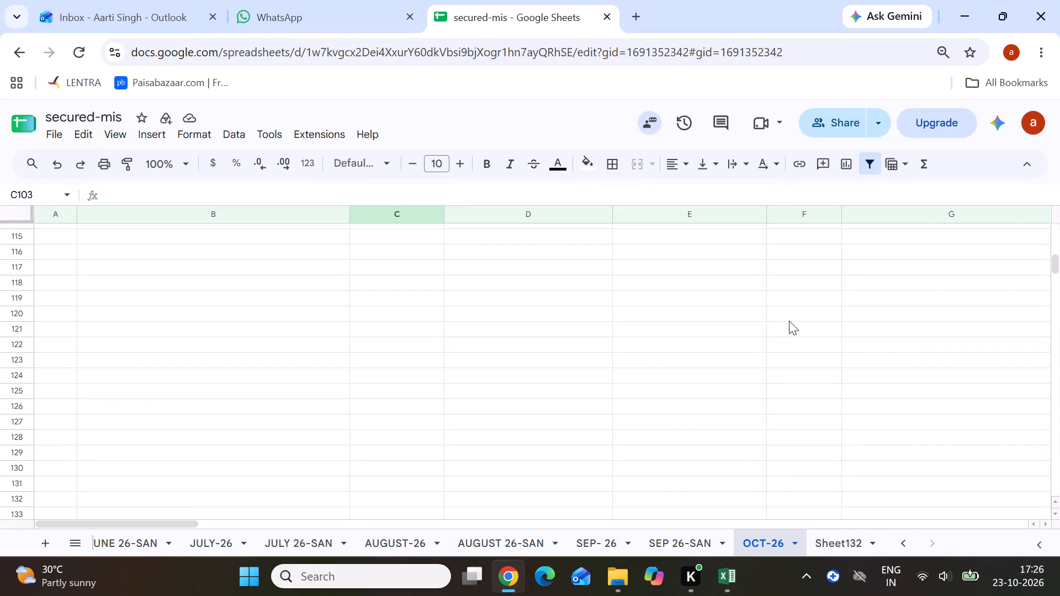
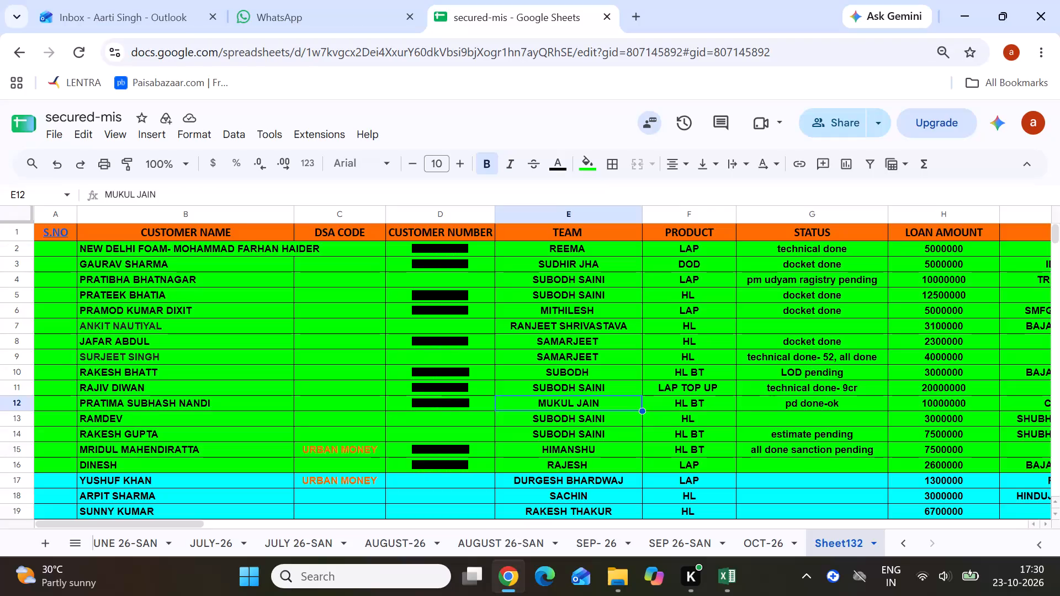
# On the OCT-26 sheet, filter the BANKER NAME column to show only TATA CAPITAL and TATA HOUSING FINANCE.
pyautogui.click(755, 541)
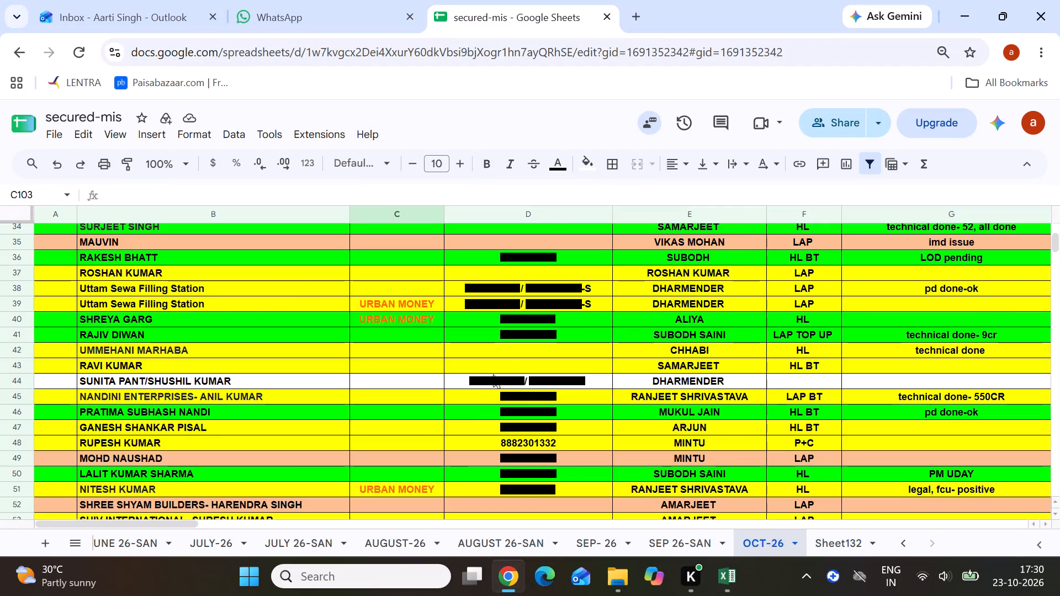
pyautogui.scroll(-5, 469, 398)
pyautogui.scroll(8, 469, 398)
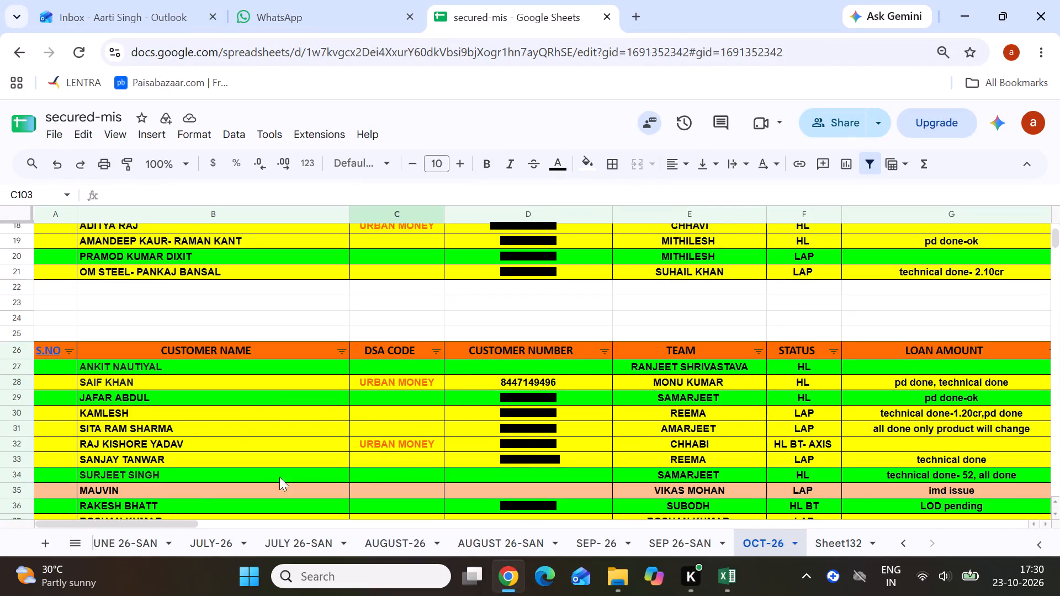
pyautogui.moveTo(183, 523); pyautogui.dragTo(299, 532)
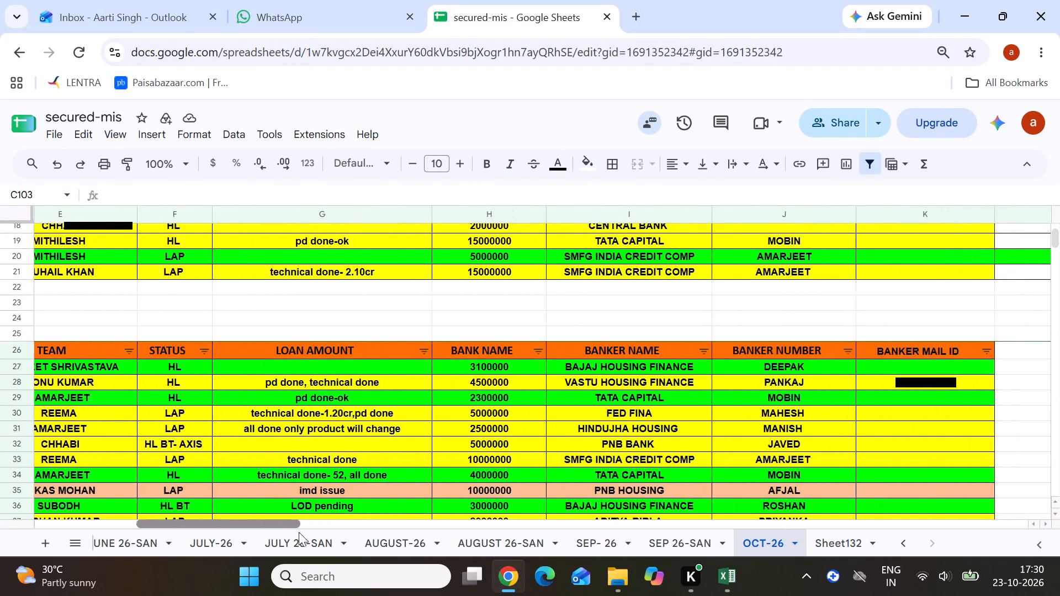
pyautogui.moveTo(299, 532); pyautogui.dragTo(318, 533)
pyautogui.click(490, 348)
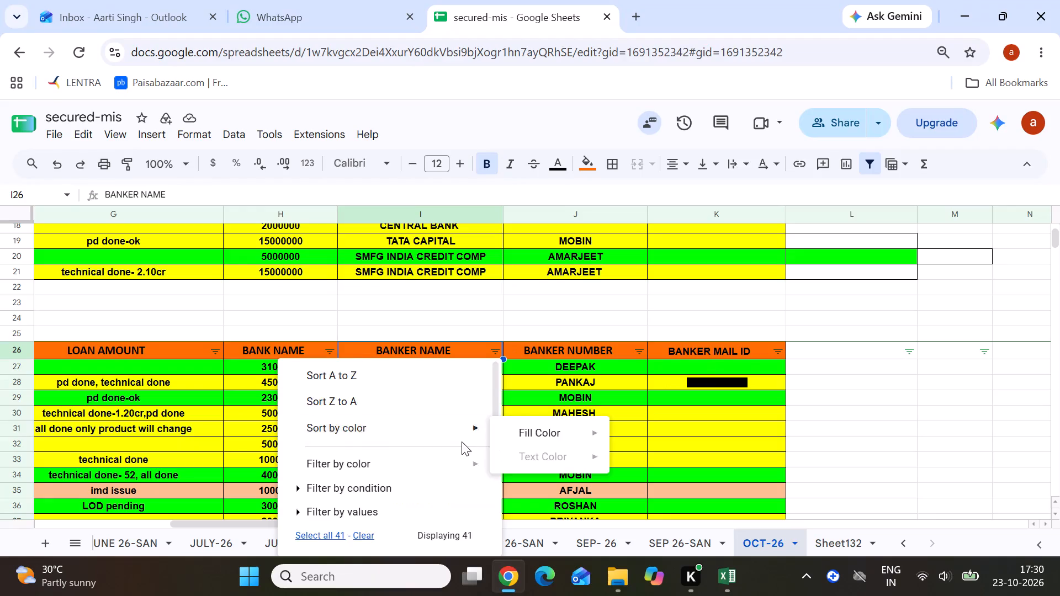
pyautogui.scroll(-1, 462, 442)
pyautogui.click(358, 456)
pyautogui.click(332, 489)
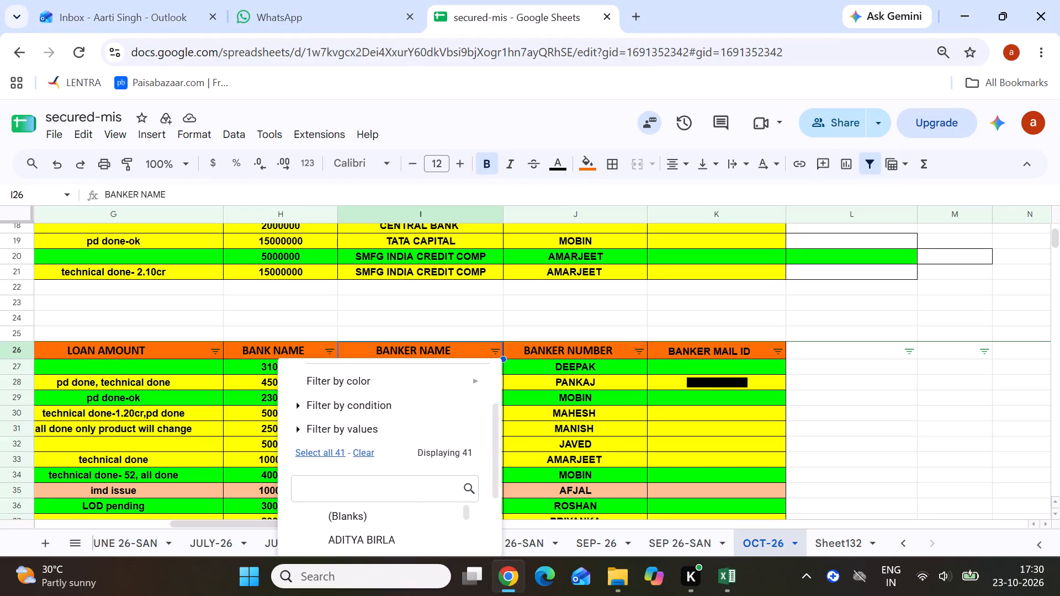
pyautogui.write('TATA')
pyautogui.scroll(-1, 390, 478)
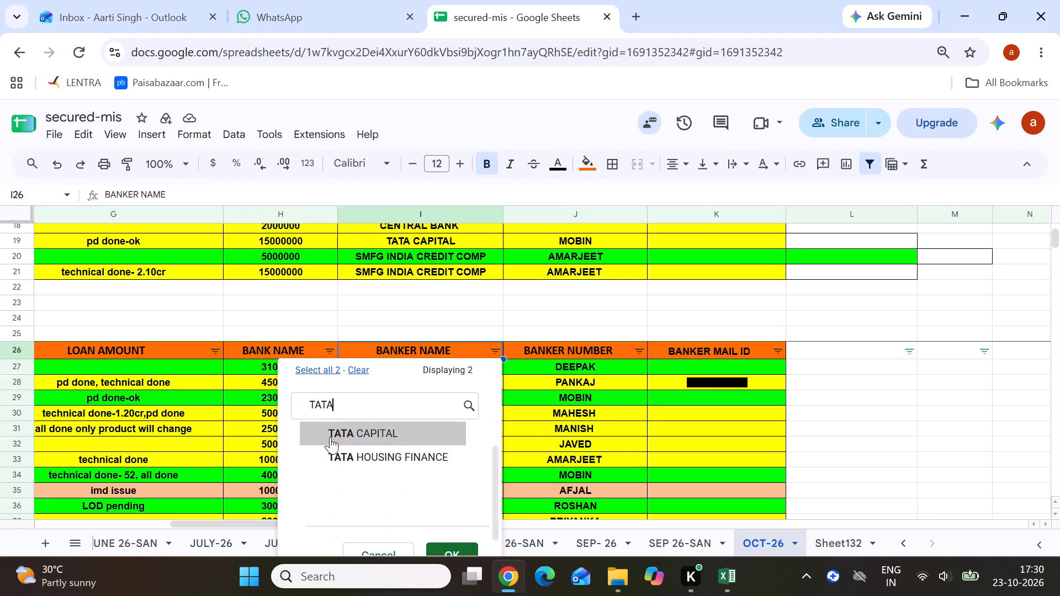
pyautogui.click(321, 434)
pyautogui.click(319, 457)
pyautogui.click(453, 546)
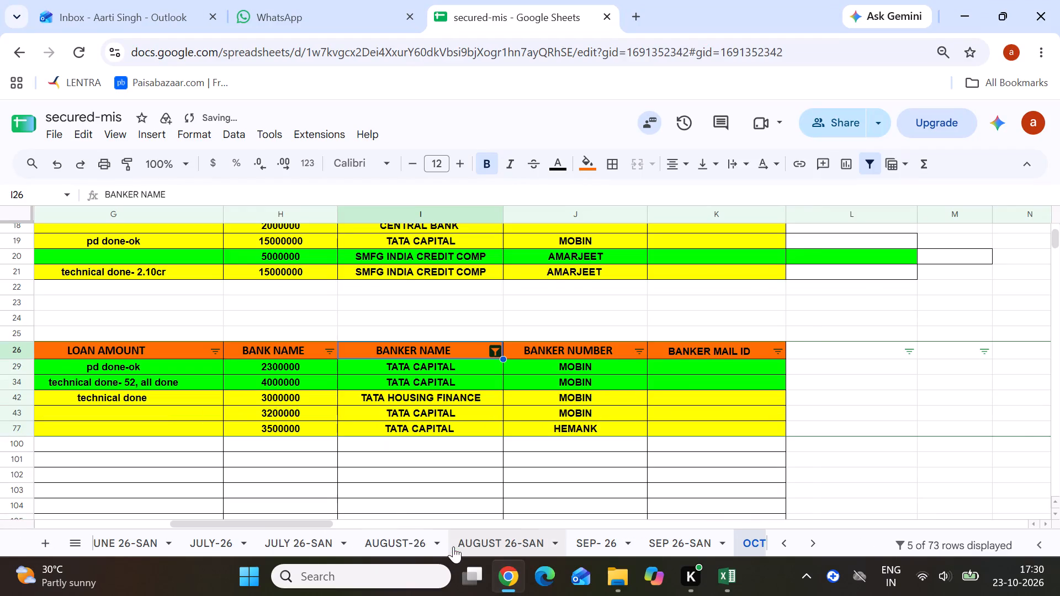
pyautogui.moveTo(317, 521); pyautogui.dragTo(137, 524)
pyautogui.moveTo(137, 524); pyautogui.dragTo(219, 532)
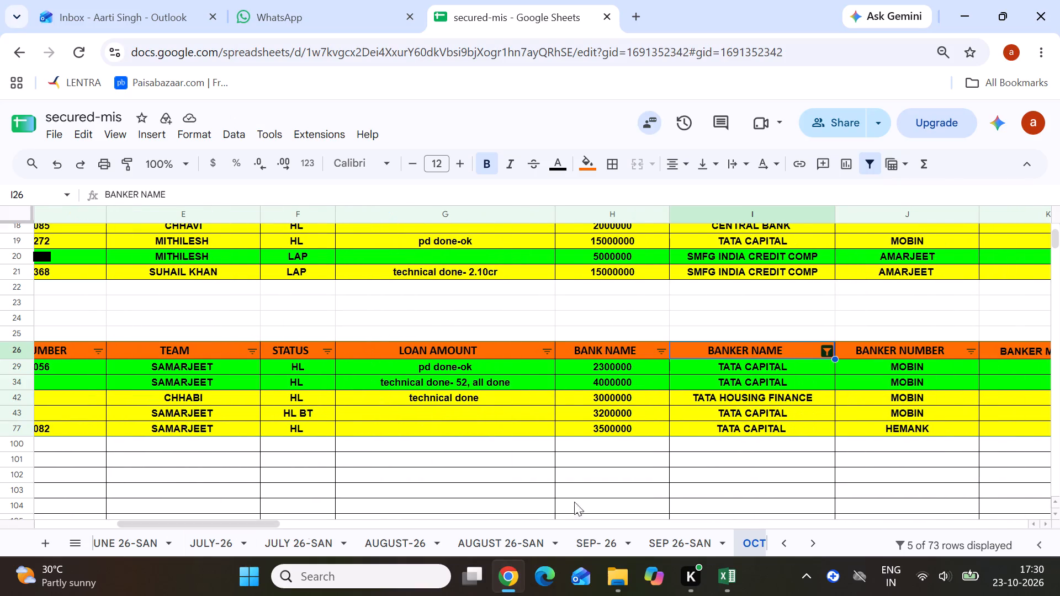
pyautogui.click(765, 398)
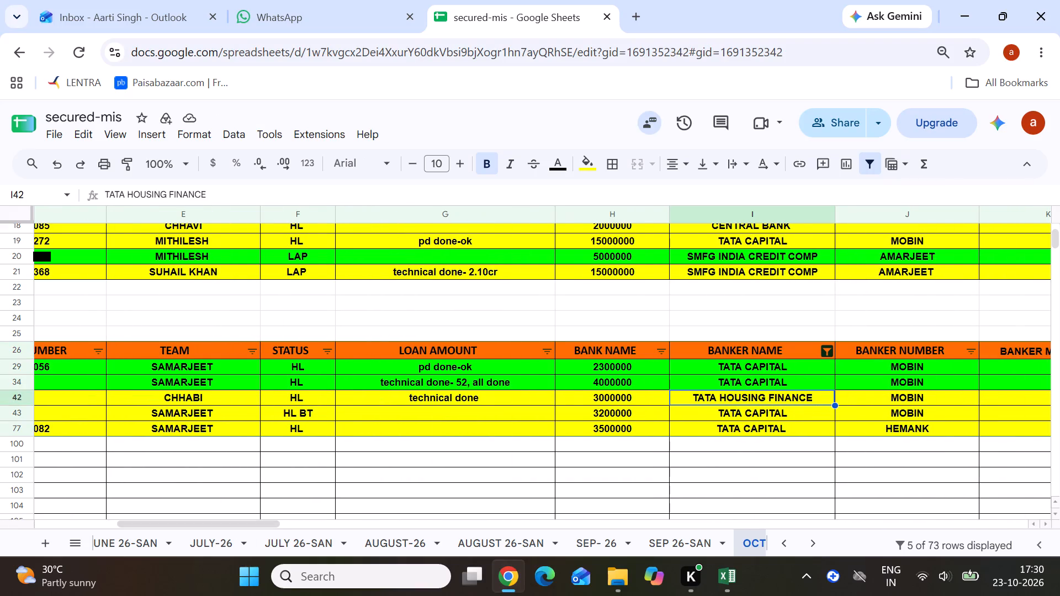
pyautogui.hotkey('ctrl', 'c')
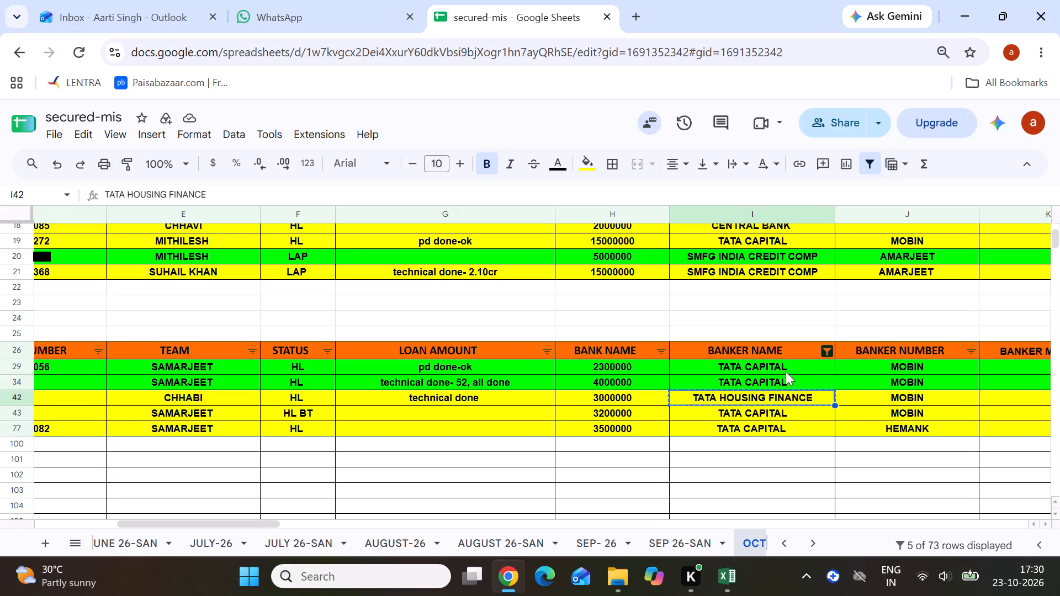
pyautogui.click(791, 363)
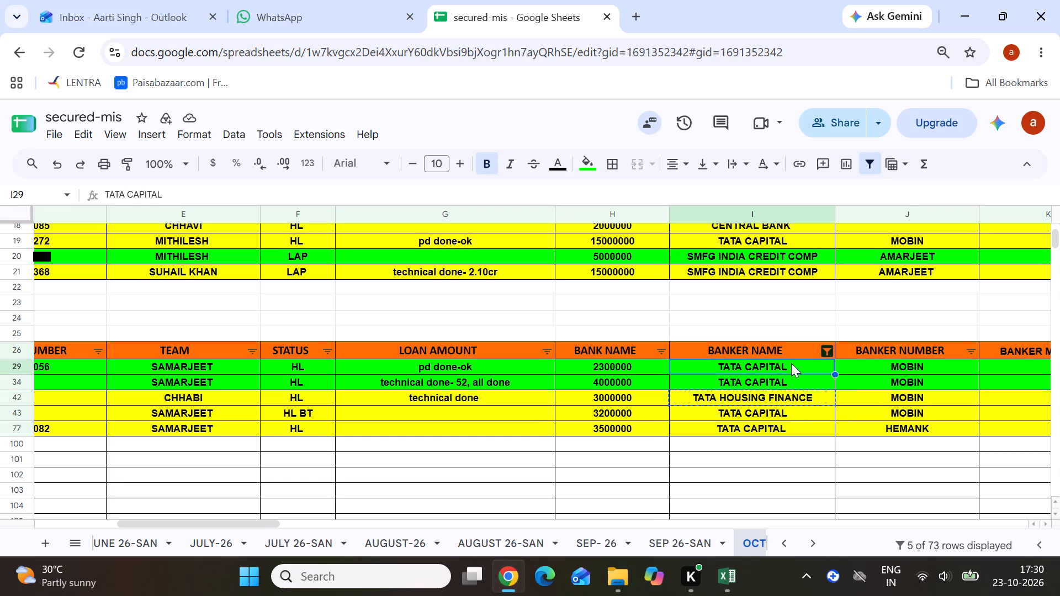
pyautogui.hotkey('ctrl', 'v')
pyautogui.click(791, 380)
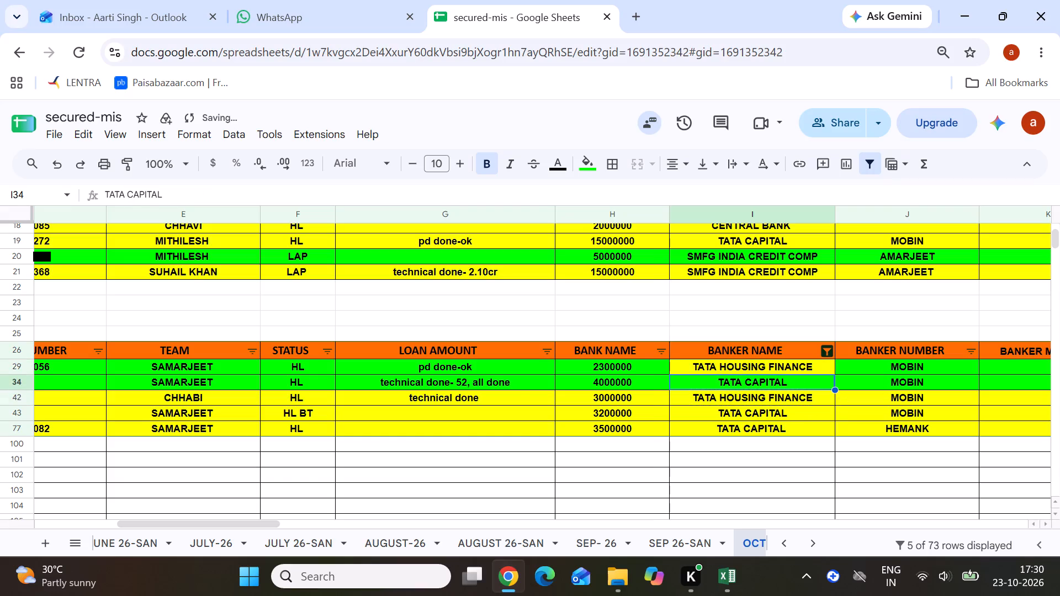
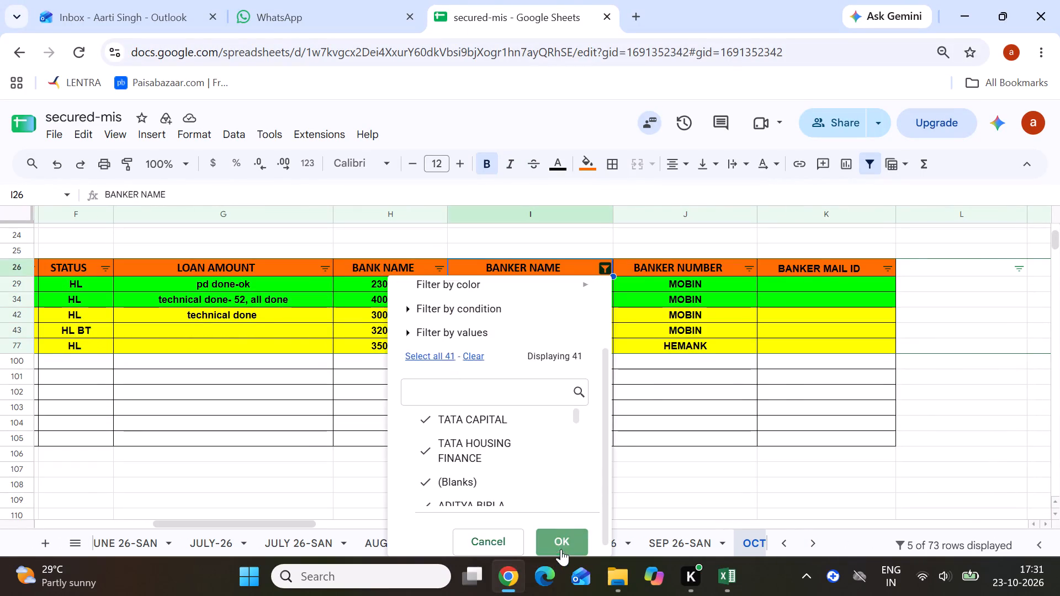
# On the OCT-26 sheet, select the empty DSA CODE cell in row 71 and save the secured-mis spreadsheet.
pyautogui.moveTo(305, 524); pyautogui.dragTo(1, 517)
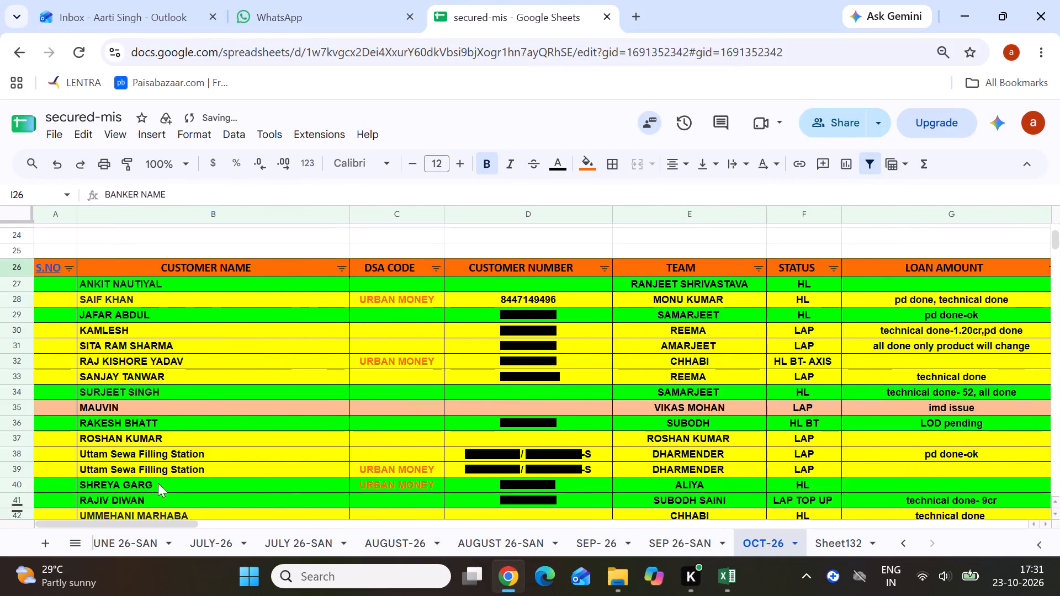
pyautogui.click(253, 470)
pyautogui.scroll(-6, 290, 453)
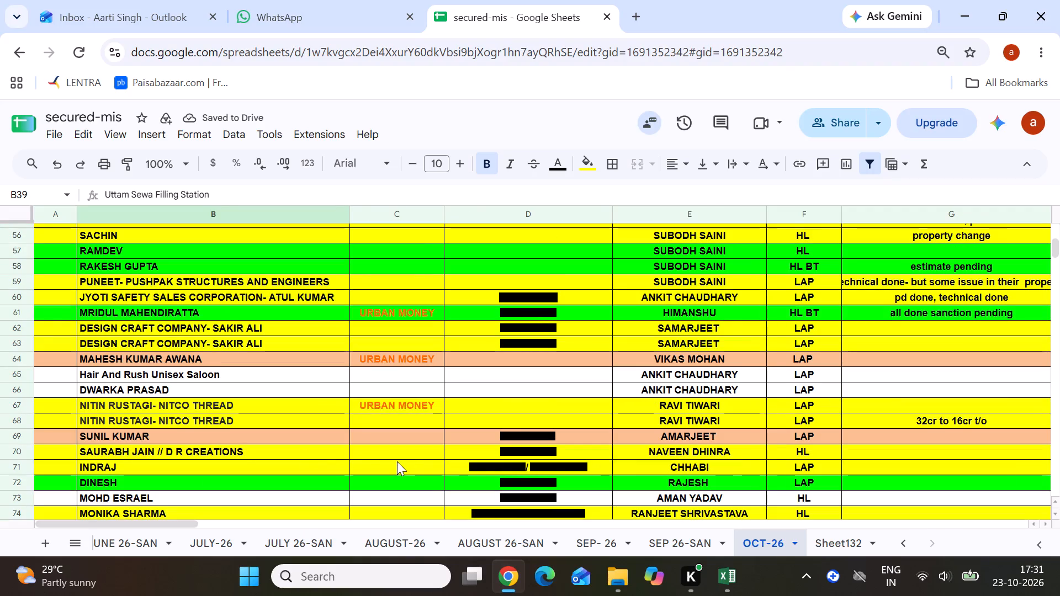
pyautogui.click(396, 461)
pyautogui.hotkey('ctrl', 's')
pyautogui.hotkey('ctrl', 's')
pyautogui.hotkey('ctrl', 's')
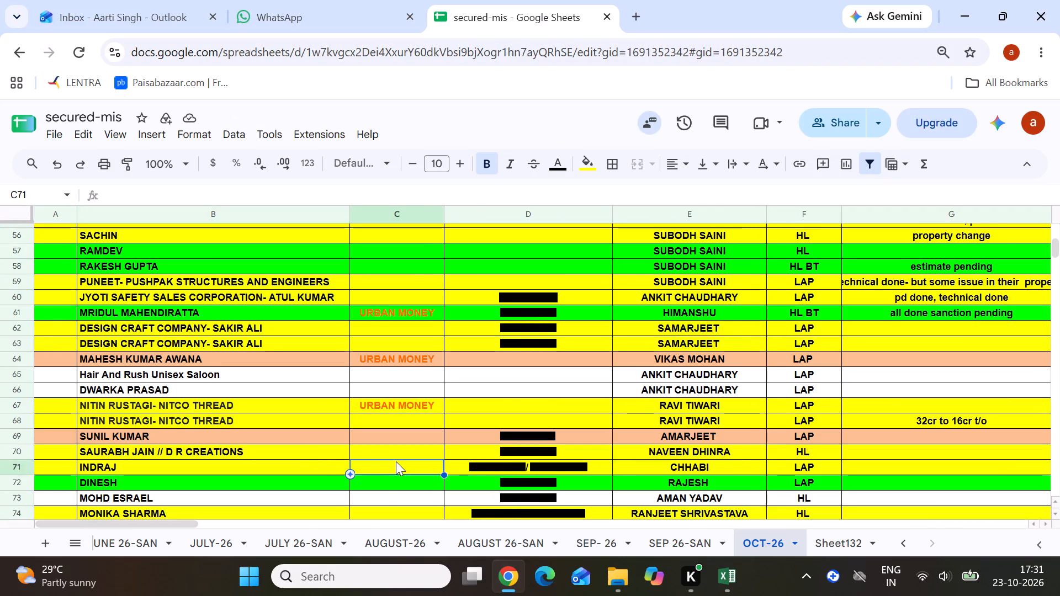
# Save the secured-mis spreadsheet with the OCT-26 sheet open.
pyautogui.doubleClick(396, 461)
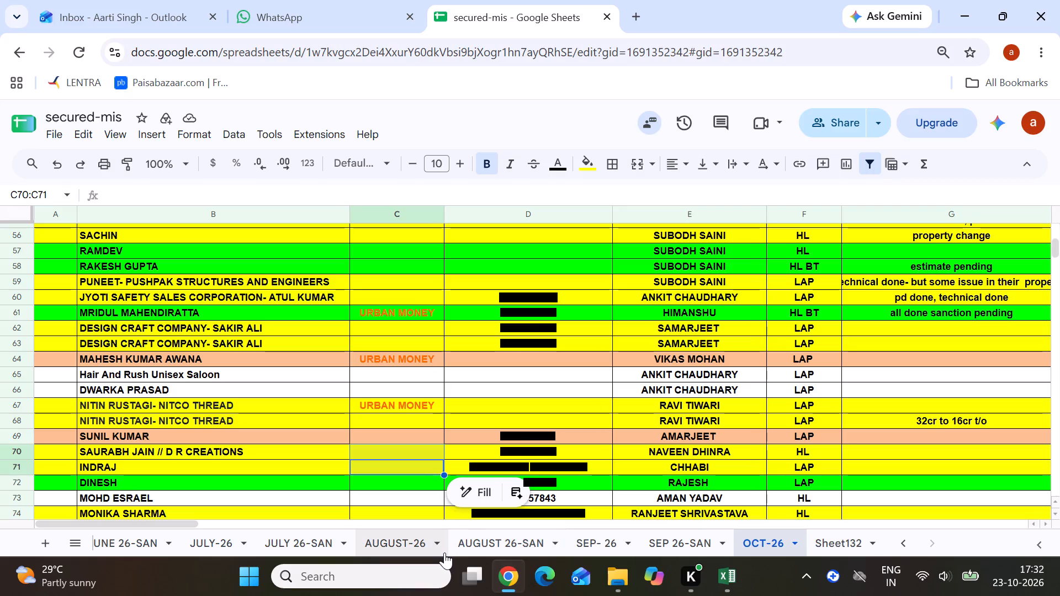
pyautogui.click(626, 389)
pyautogui.hotkey('ctrl', 's')
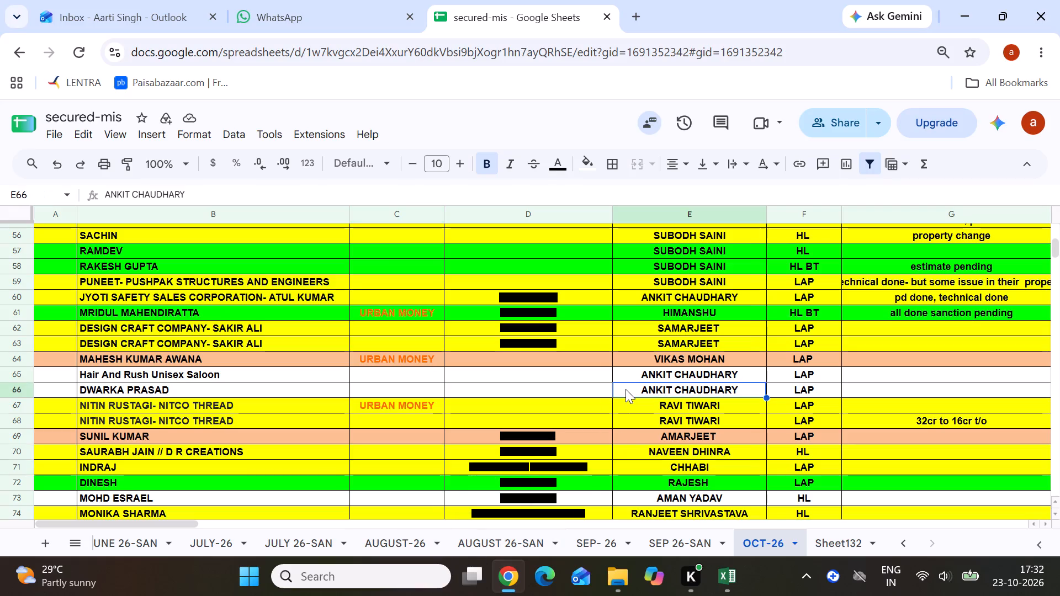
pyautogui.hotkey('ctrl', 's')
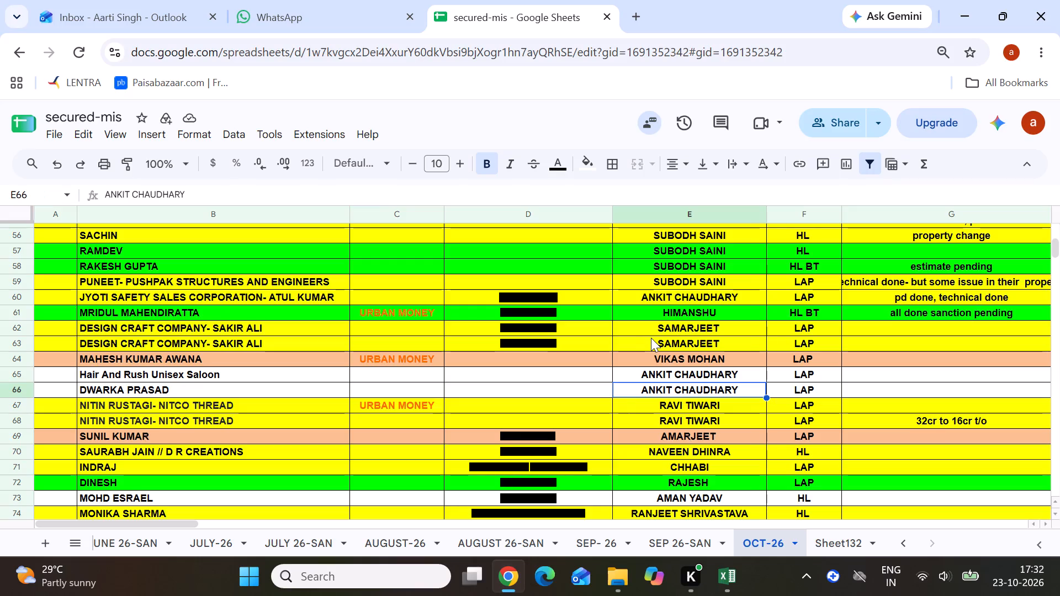
pyautogui.click(711, 326)
pyautogui.hotkey('ctrl', 's')
pyautogui.hotkey('ctrl', 's')
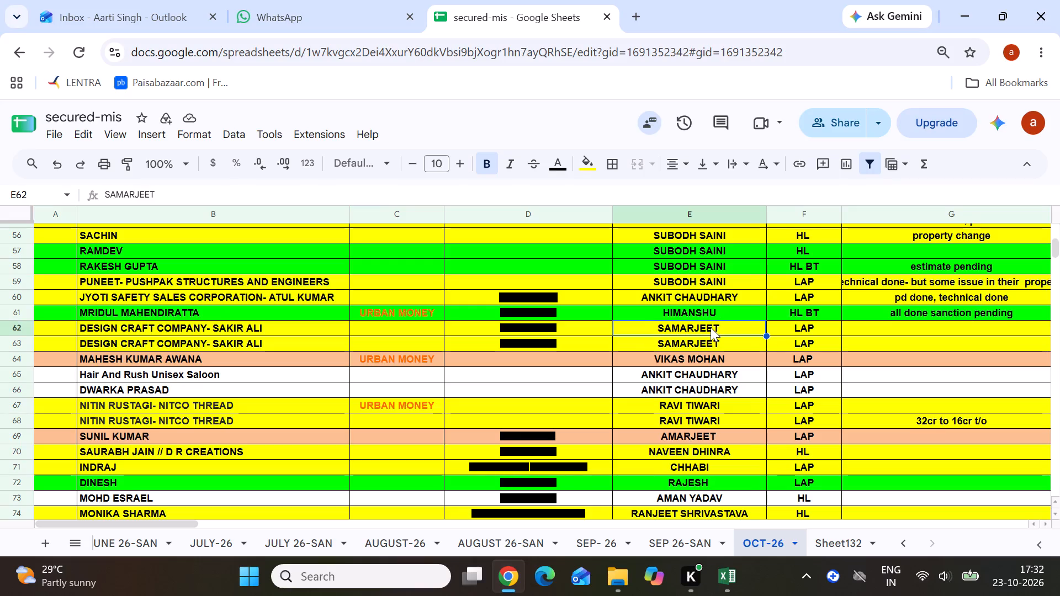
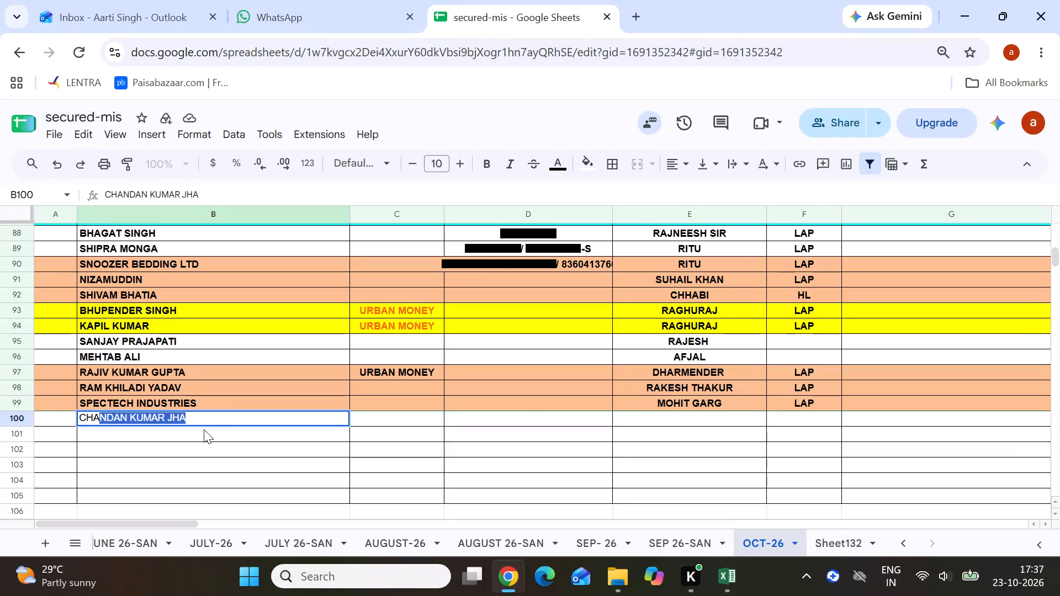
# Enter the new case's customer name in cell B100 of the OCT-26 sheet, with the surname spelled SHARMA.
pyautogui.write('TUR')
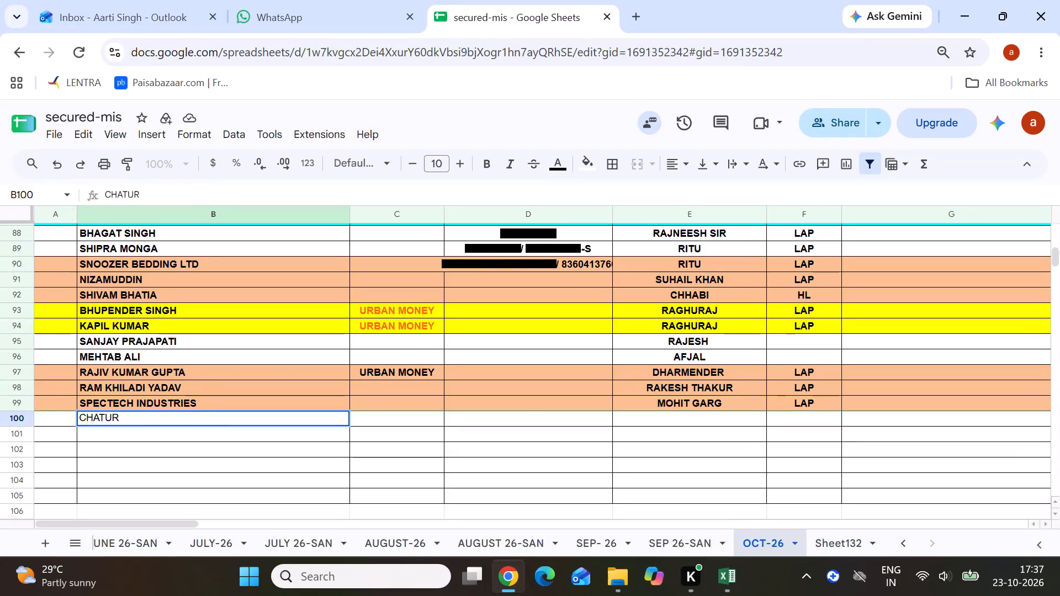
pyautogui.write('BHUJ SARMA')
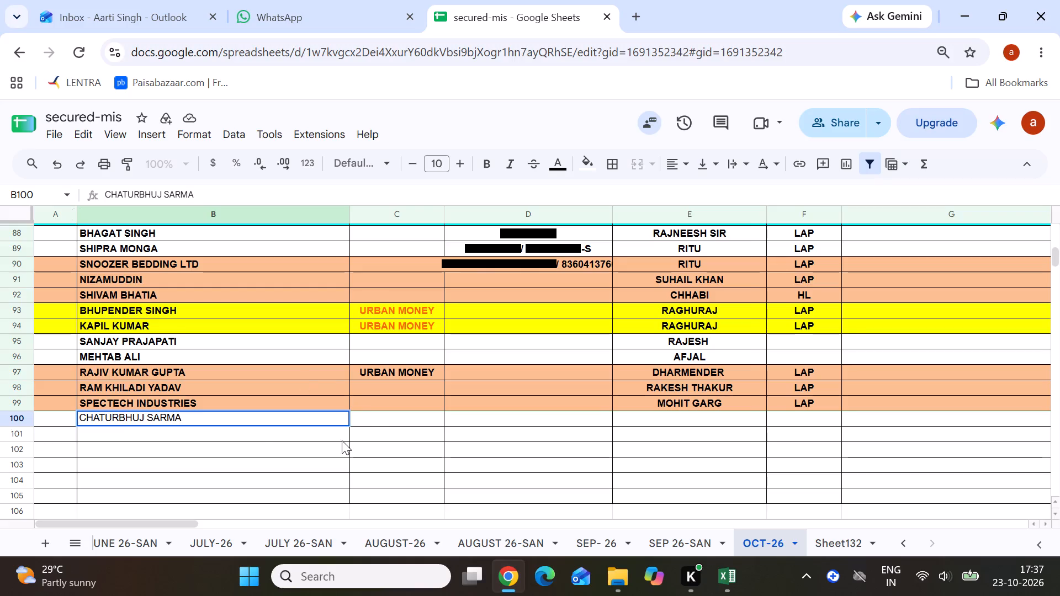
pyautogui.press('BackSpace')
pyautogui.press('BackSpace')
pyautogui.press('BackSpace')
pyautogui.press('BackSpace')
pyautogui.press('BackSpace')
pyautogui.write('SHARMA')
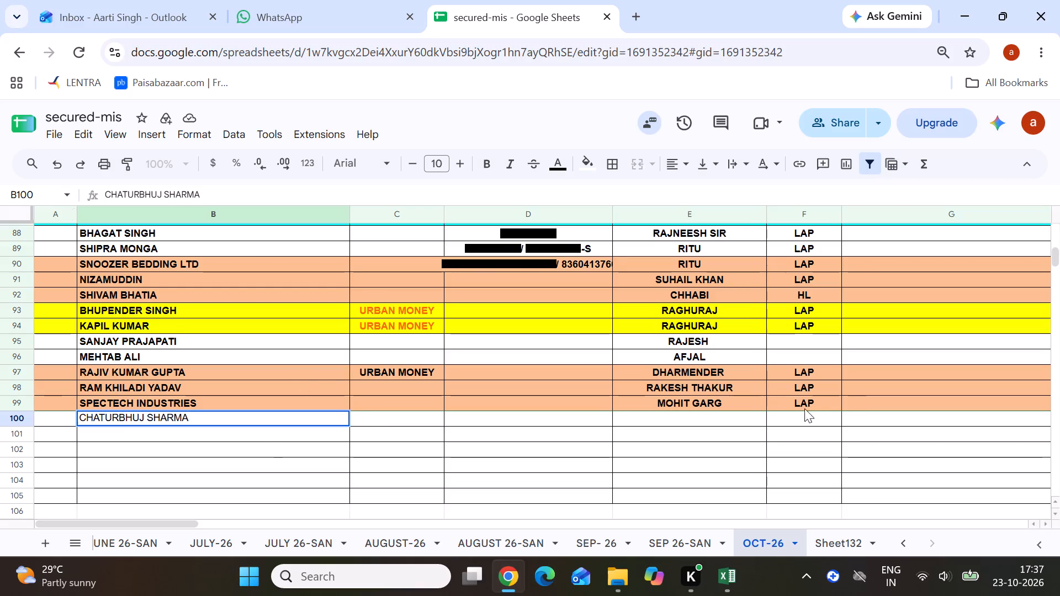
# Fill in the new case's handler name in E100 and the loan type HL in F100.
pyautogui.click(720, 423)
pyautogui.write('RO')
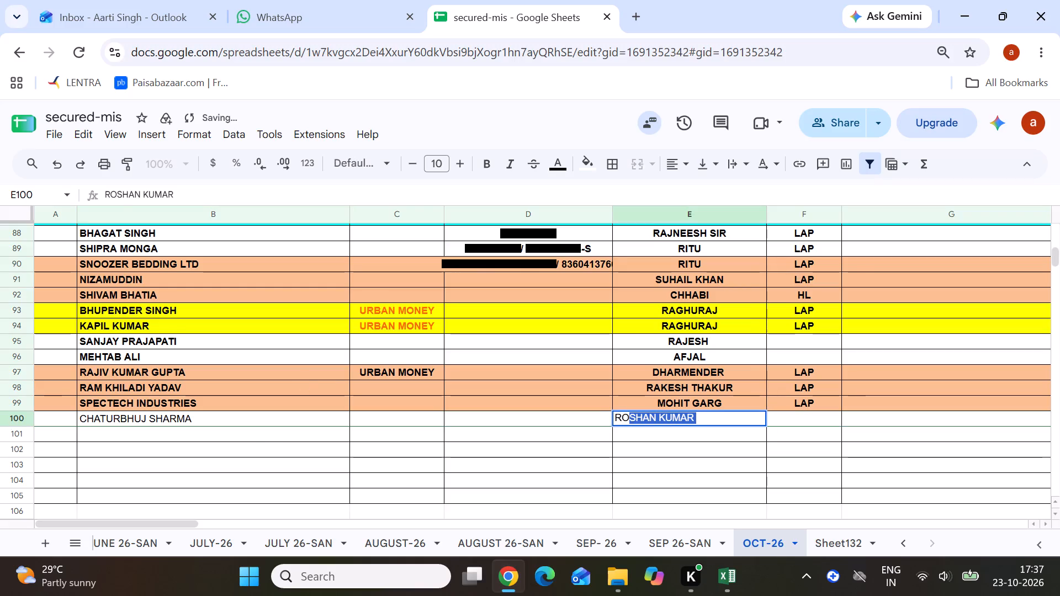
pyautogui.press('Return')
pyautogui.click(809, 424)
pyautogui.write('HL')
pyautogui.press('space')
pyautogui.click(723, 449)
# Centre-align the handler and loan type cells E100:F100 and make the whole of row 100 bold.
pyautogui.moveTo(682, 421); pyautogui.dragTo(683, 421)
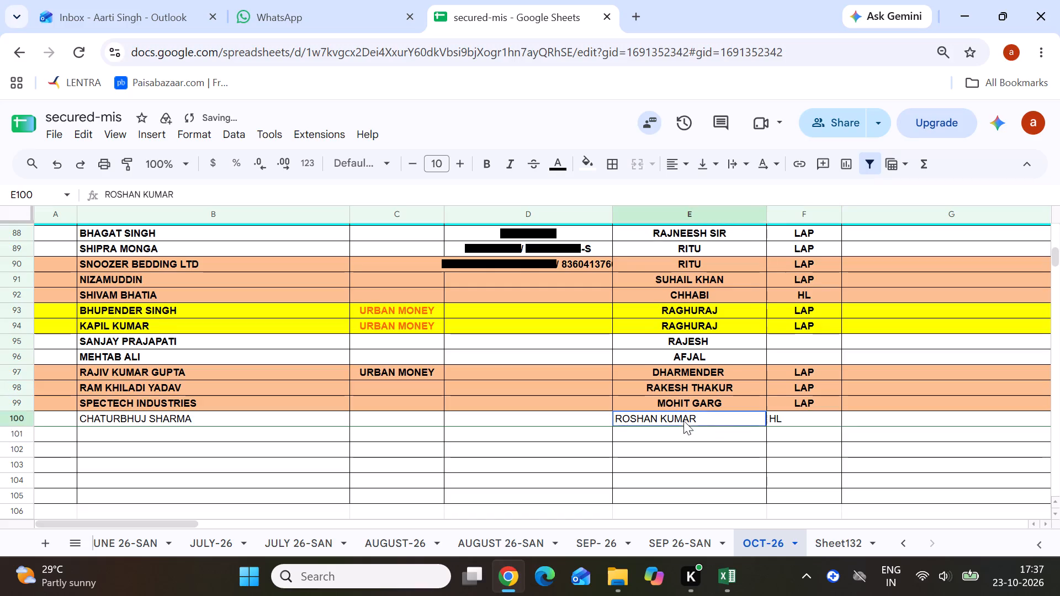
pyautogui.moveTo(683, 421); pyautogui.dragTo(788, 419)
pyautogui.click(665, 159)
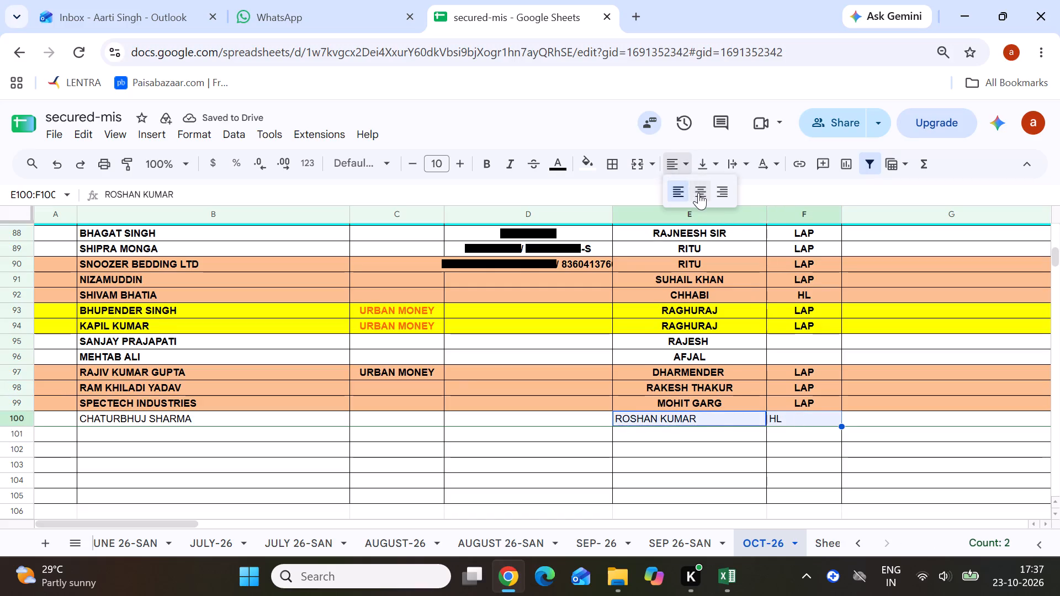
pyautogui.click(698, 193)
pyautogui.click(378, 451)
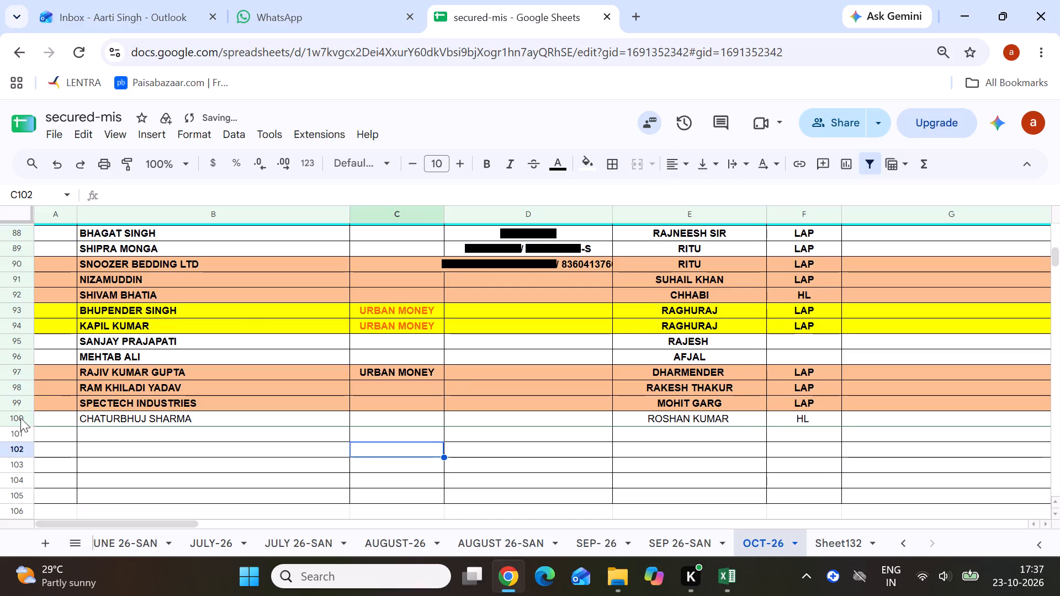
pyautogui.click(20, 418)
pyautogui.click(485, 168)
pyautogui.click(591, 471)
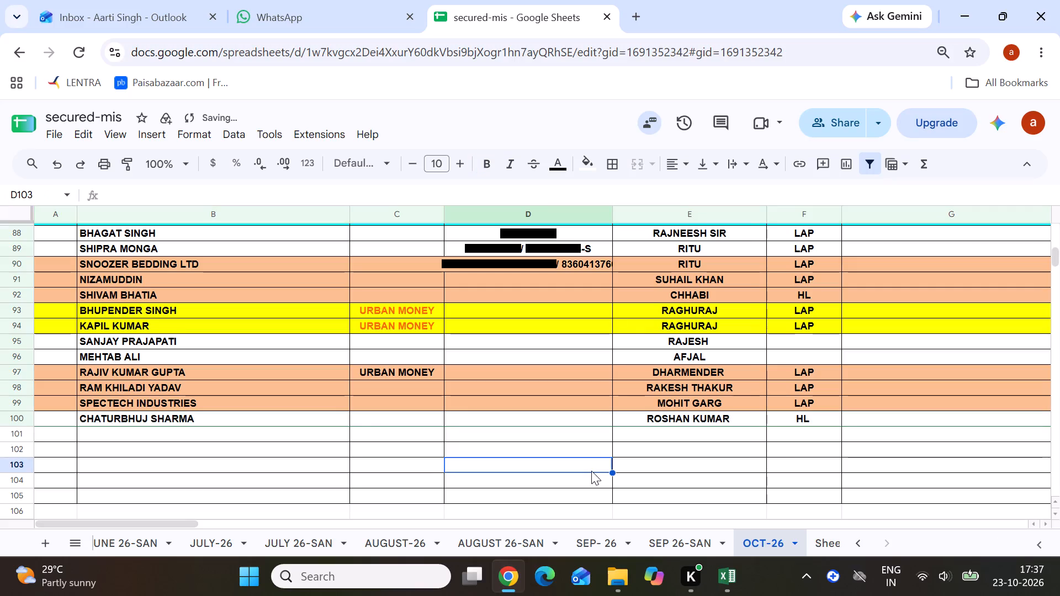
# Save the secured-mis spreadsheet with the new case in row 100.
pyautogui.hotkey('ctrl', 's')
pyautogui.hotkey('ctrl', 's')
pyautogui.hotkey('ctrl', 's')
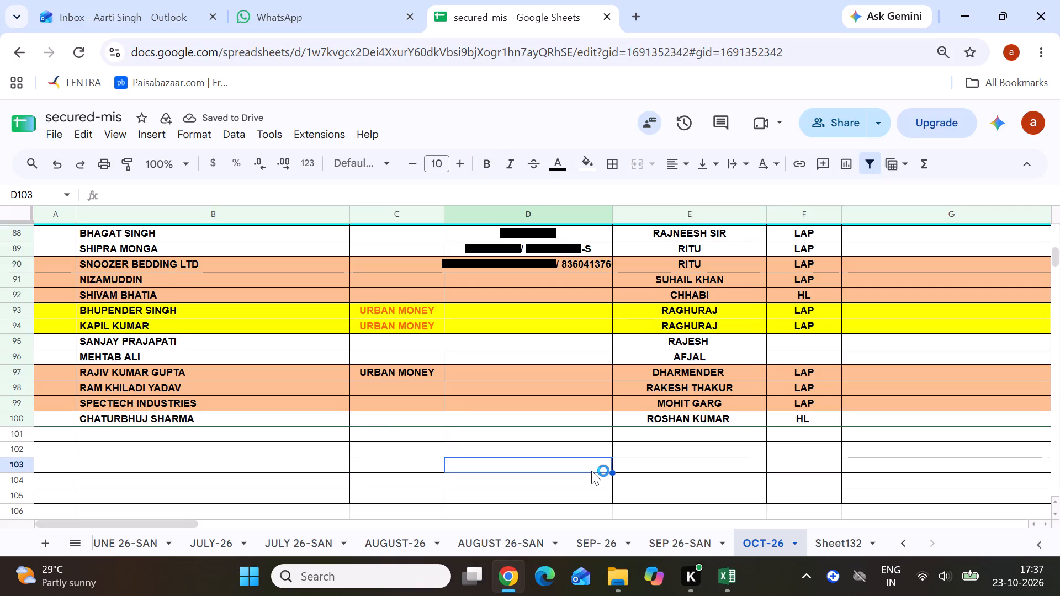
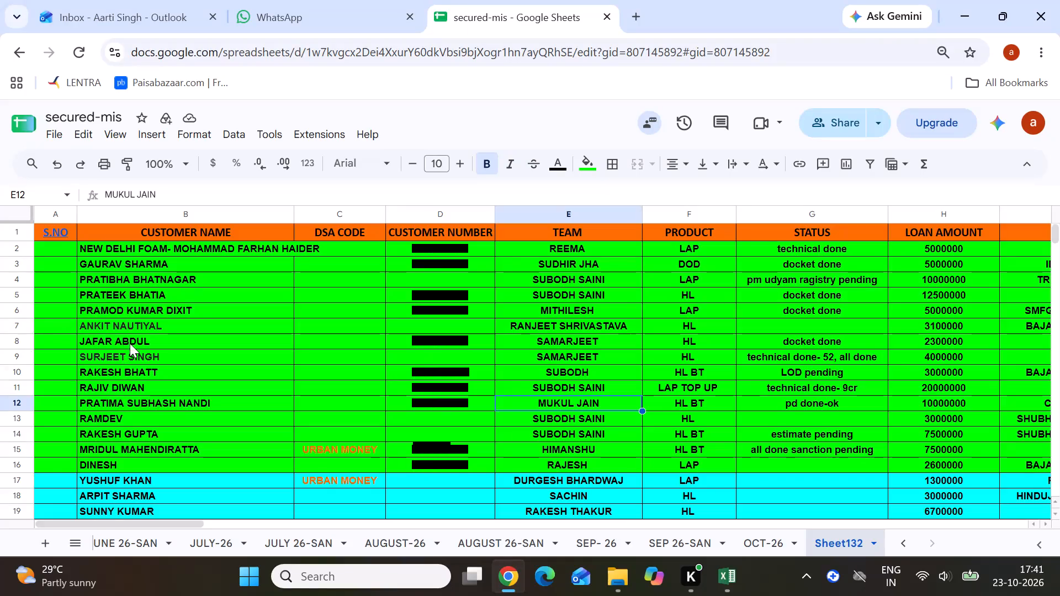
# Replace the customer name in cell B8 of Sheet132 with the copied customer name and save the spreadsheet.
pyautogui.click(131, 342)
pyautogui.hotkey('ctrl', 'v')
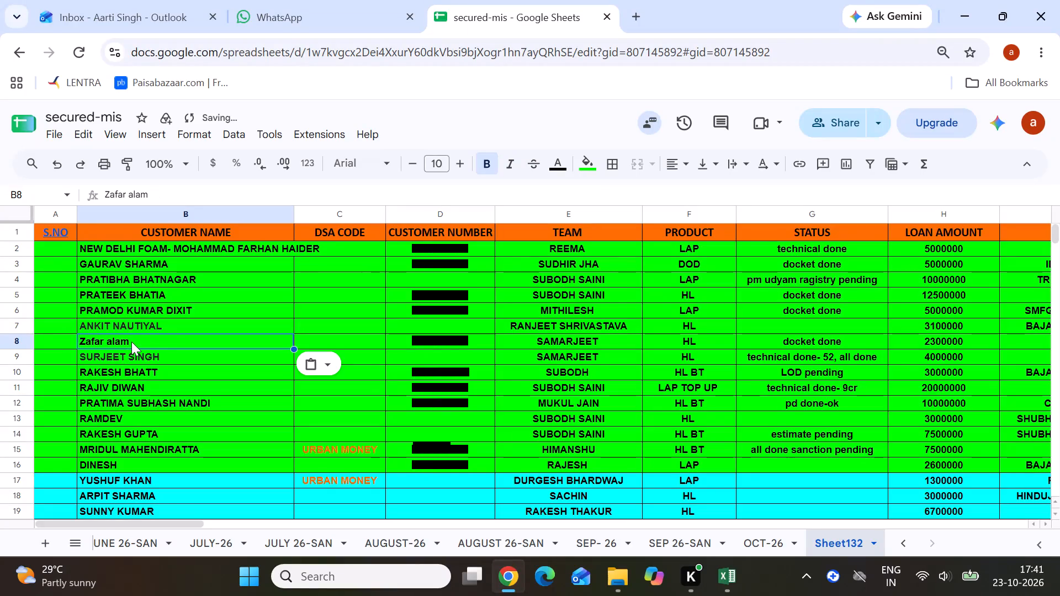
pyautogui.click(242, 382)
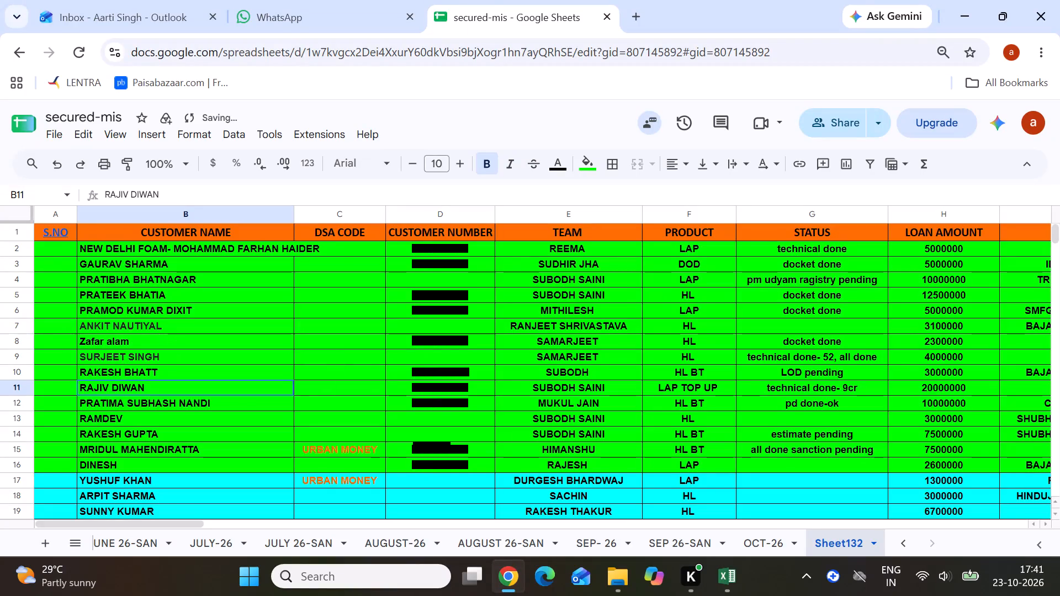
pyautogui.hotkey('ctrl', 's')
pyautogui.hotkey('ctrl', 's')
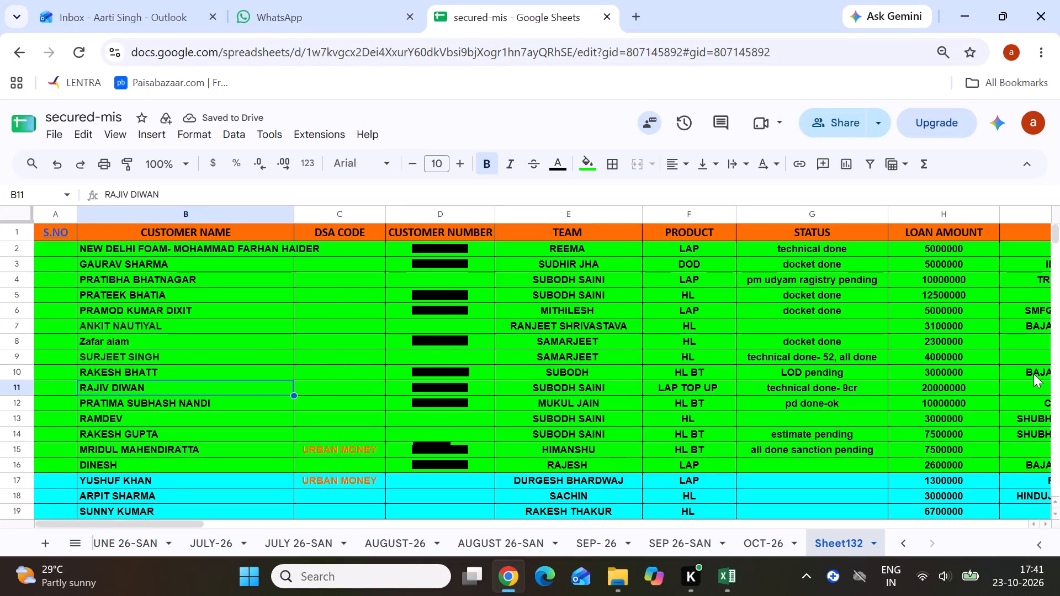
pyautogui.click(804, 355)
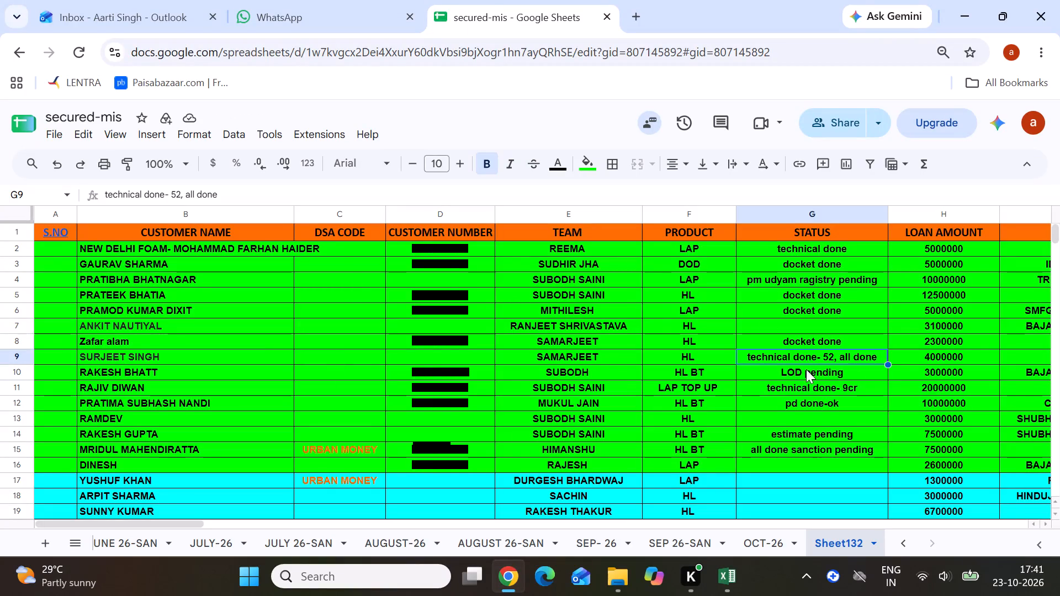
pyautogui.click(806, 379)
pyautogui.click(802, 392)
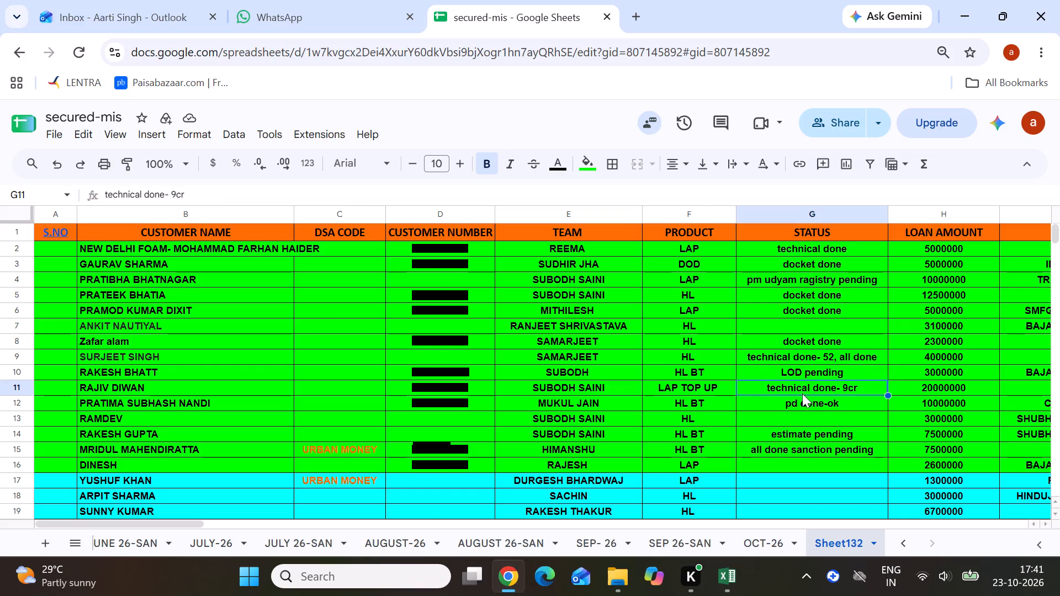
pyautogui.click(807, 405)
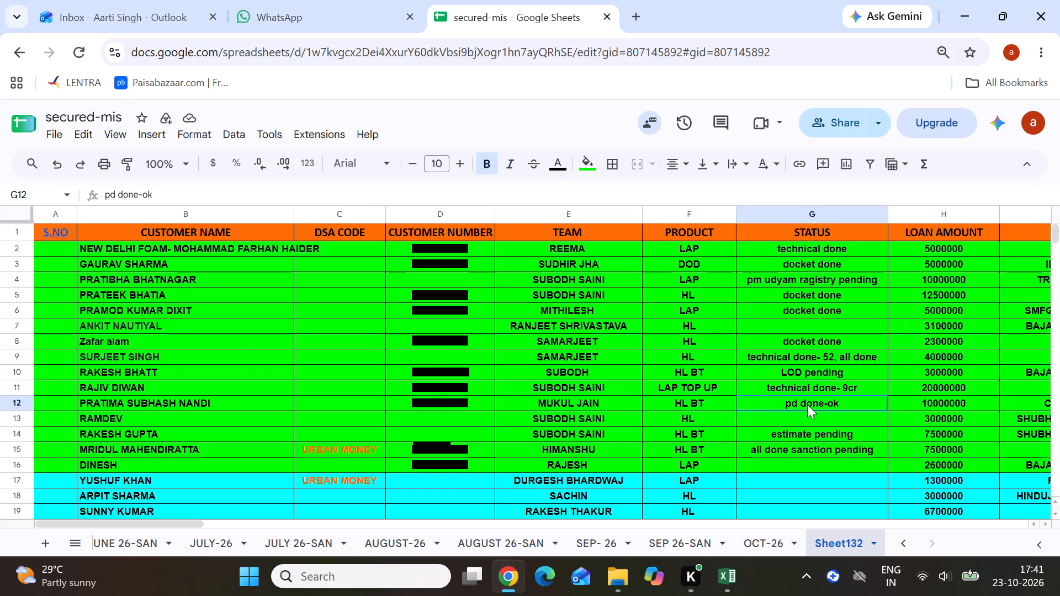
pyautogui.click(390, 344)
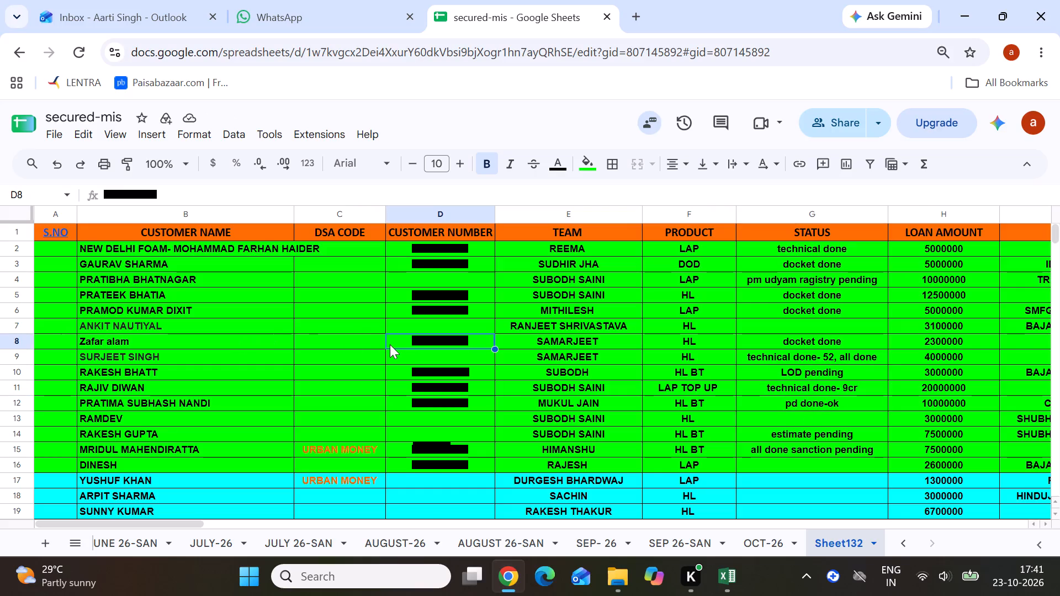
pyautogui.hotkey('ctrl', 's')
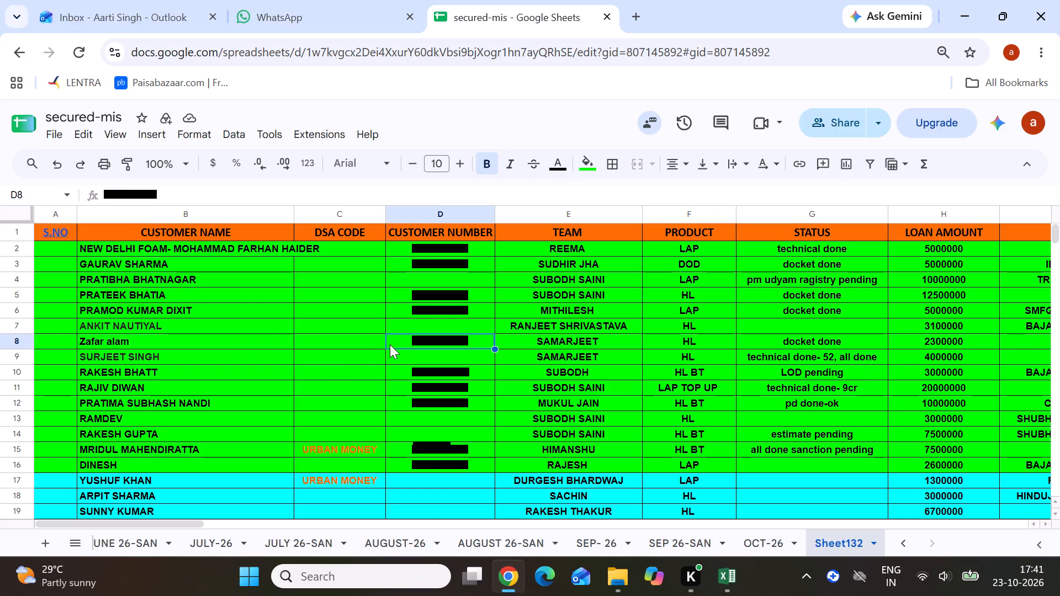
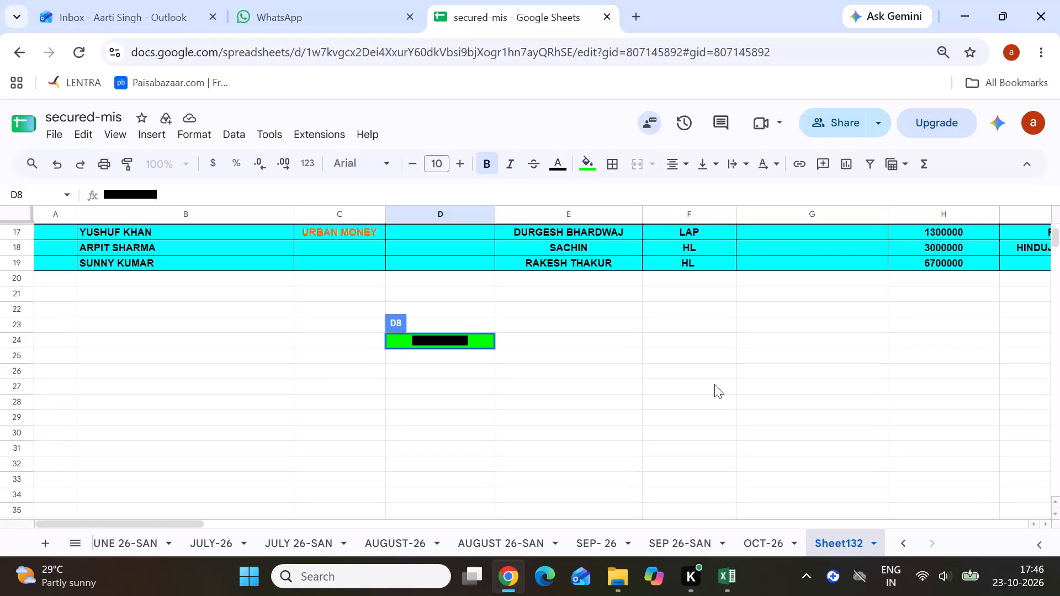
# Review the Sheet132 case list down to rows 17 to 19, checking their customer number and team entries.
pyautogui.moveTo(714, 384); pyautogui.dragTo(723, 385)
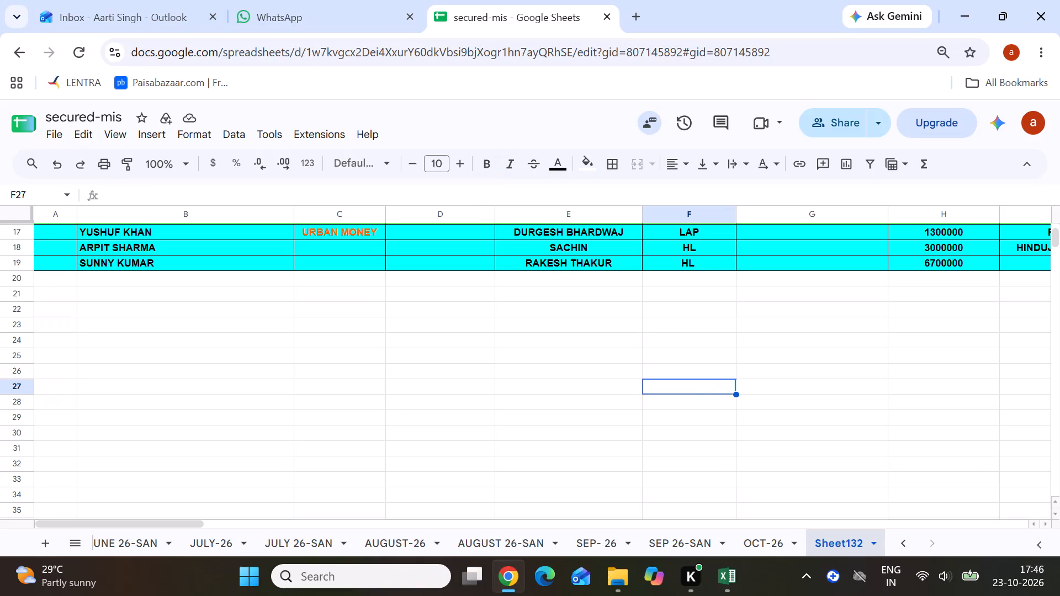
pyautogui.click(551, 391)
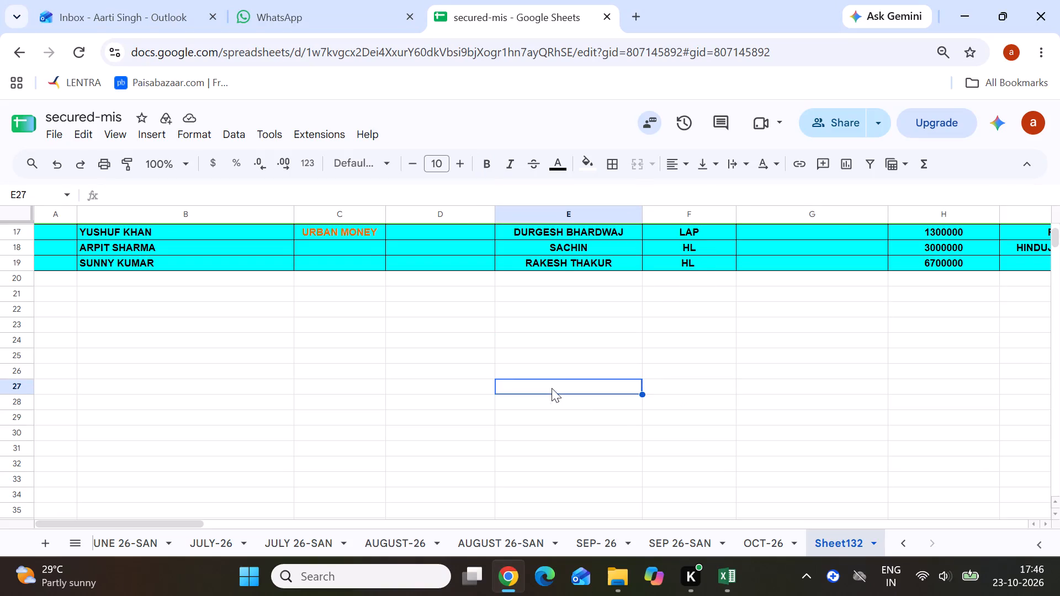
pyautogui.scroll(4, 558, 367)
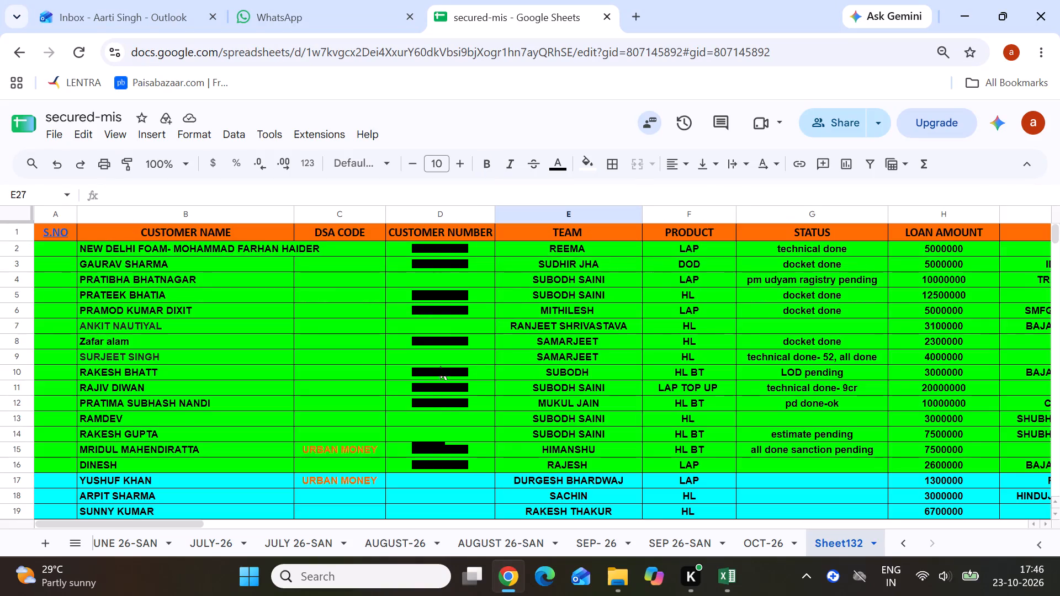
pyautogui.scroll(-1, 491, 386)
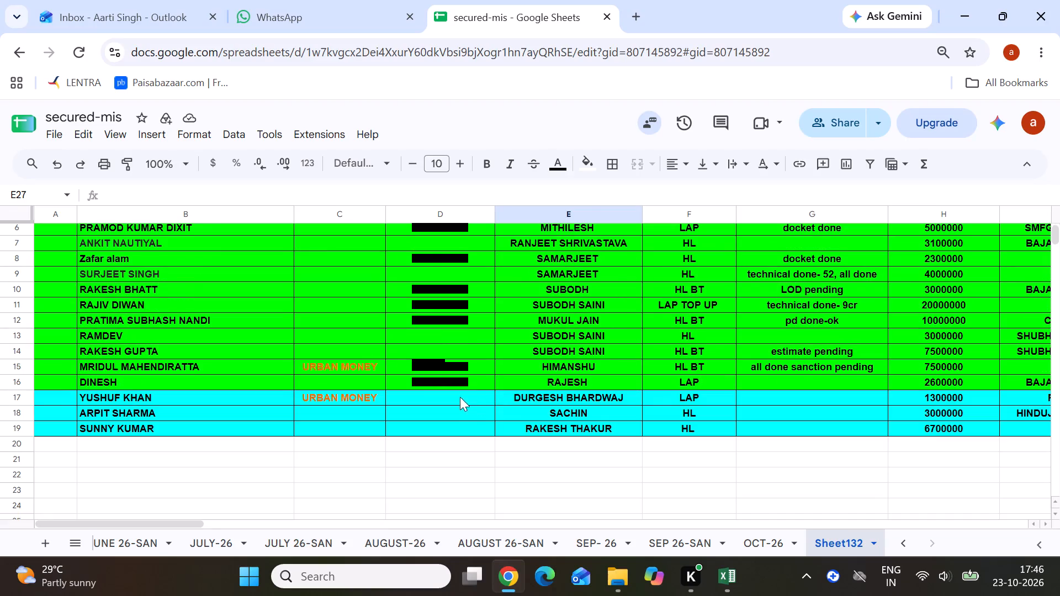
pyautogui.click(459, 395)
pyautogui.moveTo(453, 413); pyautogui.dragTo(452, 419)
pyautogui.click(448, 430)
pyautogui.click(523, 430)
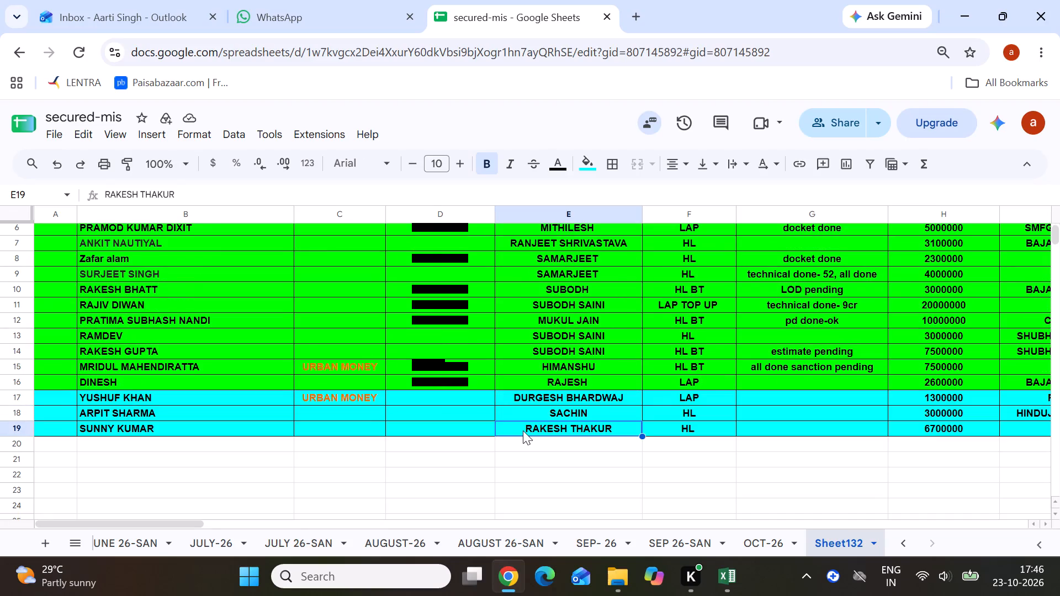
# Examine the case details in rows 8 to 10 of Sheet132, from customer name across to bank and banker name.
pyautogui.scroll(1, 483, 320)
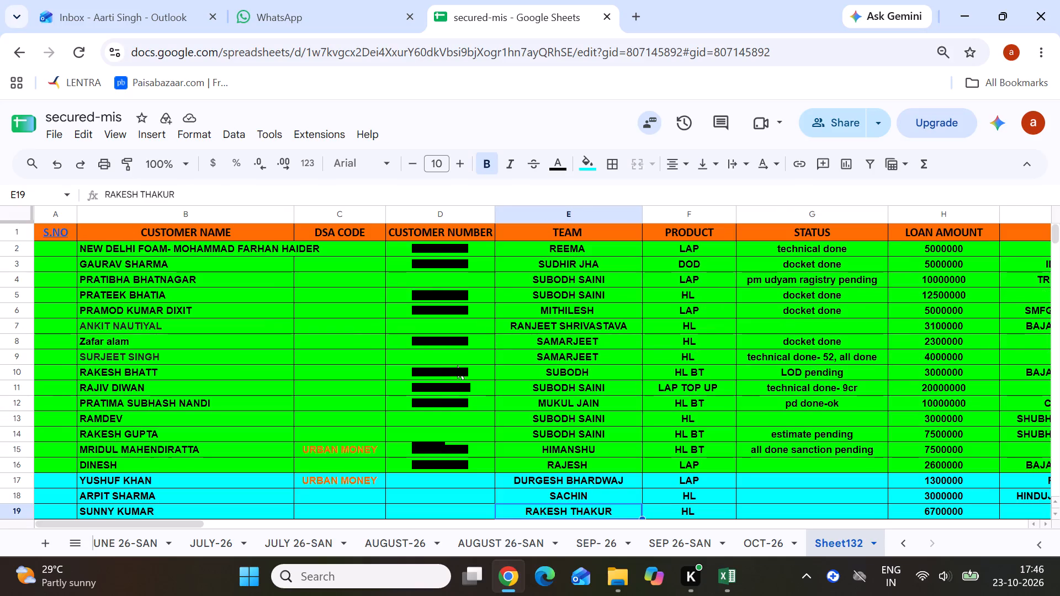
pyautogui.click(457, 363)
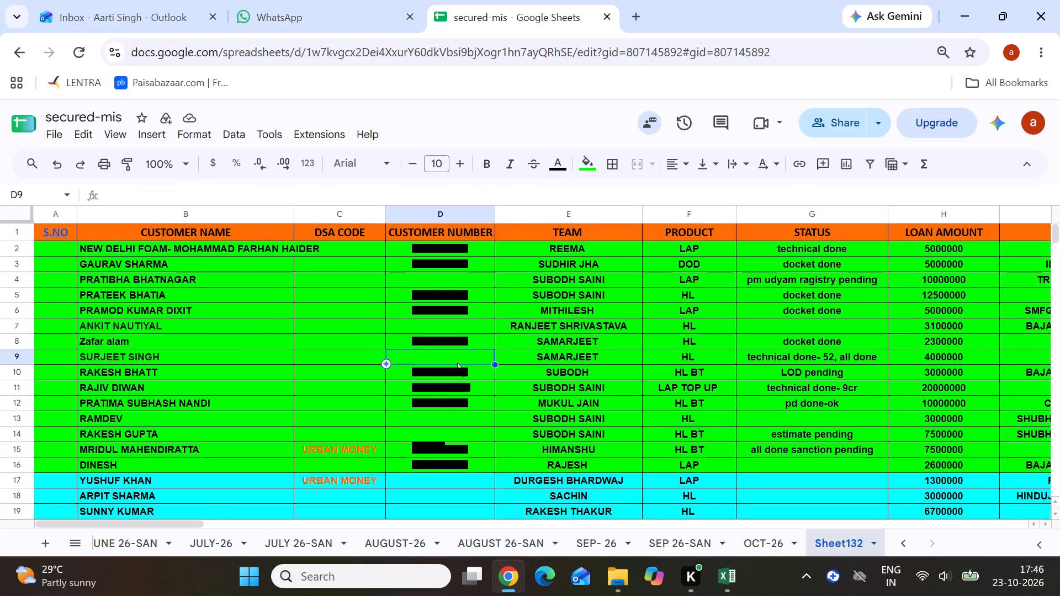
pyautogui.moveTo(186, 523); pyautogui.dragTo(210, 524)
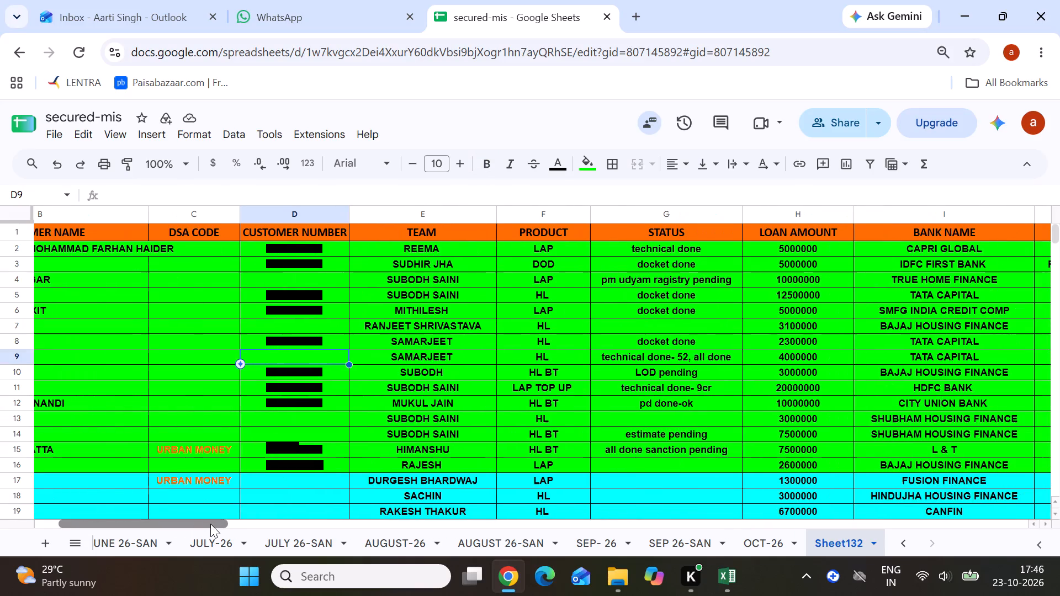
pyautogui.moveTo(210, 524); pyautogui.dragTo(211, 524)
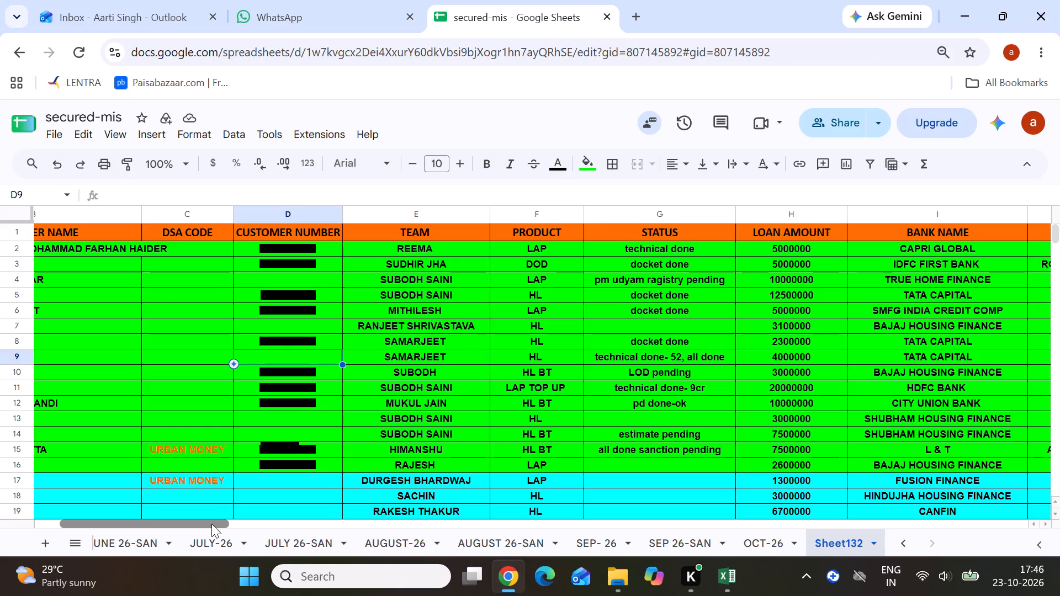
pyautogui.moveTo(211, 524); pyautogui.dragTo(205, 524)
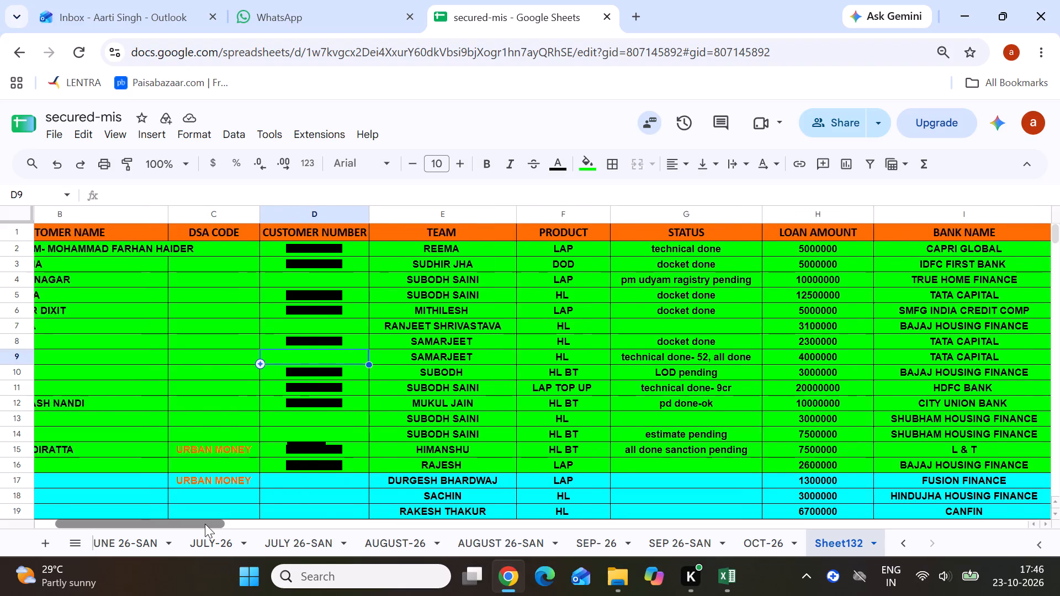
pyautogui.moveTo(205, 524); pyautogui.dragTo(177, 522)
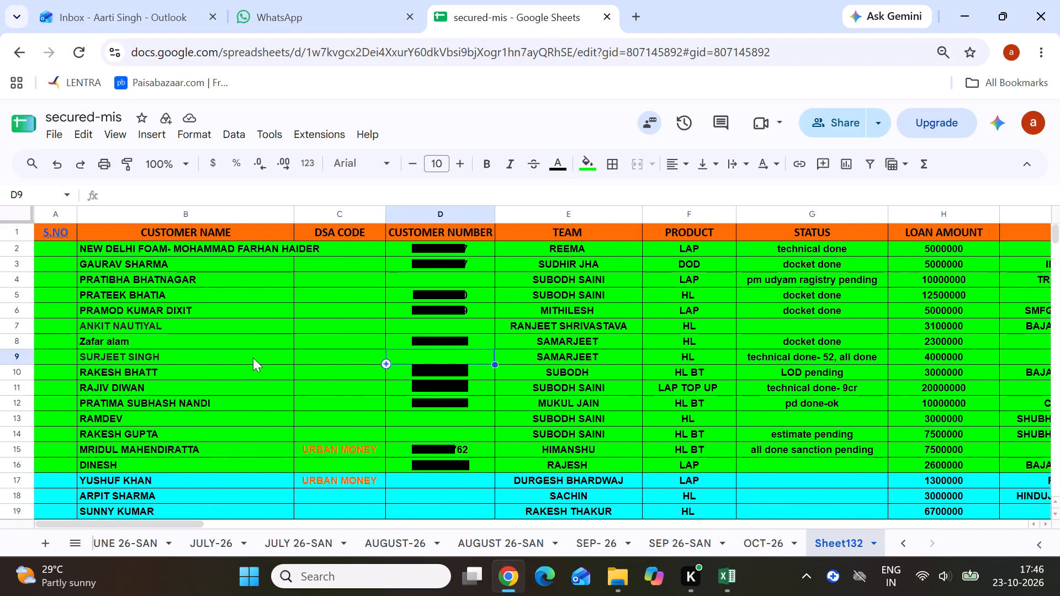
pyautogui.moveTo(246, 373); pyautogui.dragTo(611, 374)
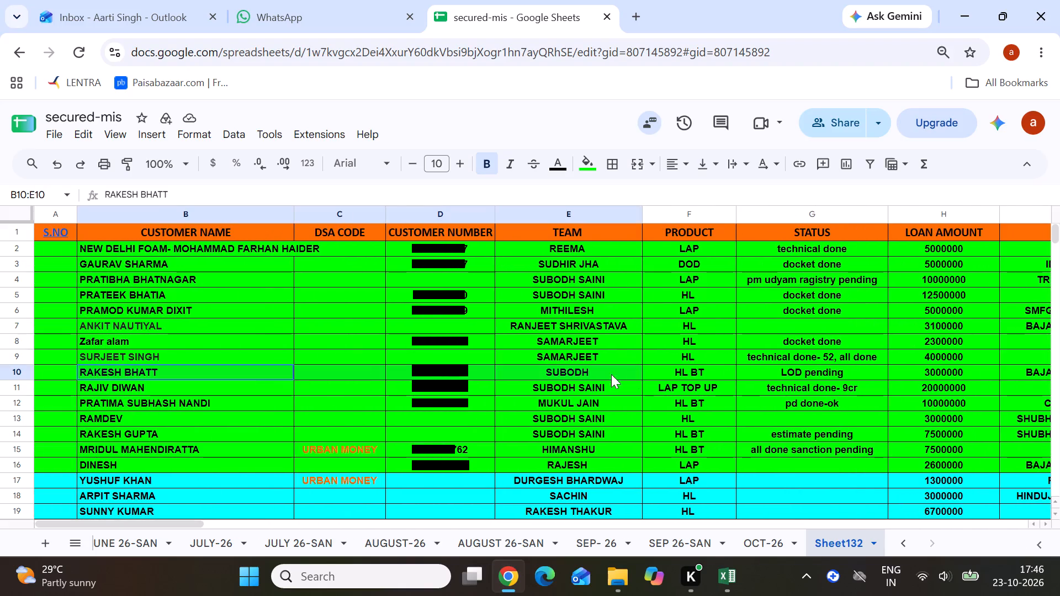
pyautogui.moveTo(611, 374); pyautogui.dragTo(814, 374)
pyautogui.moveTo(188, 523); pyautogui.dragTo(219, 523)
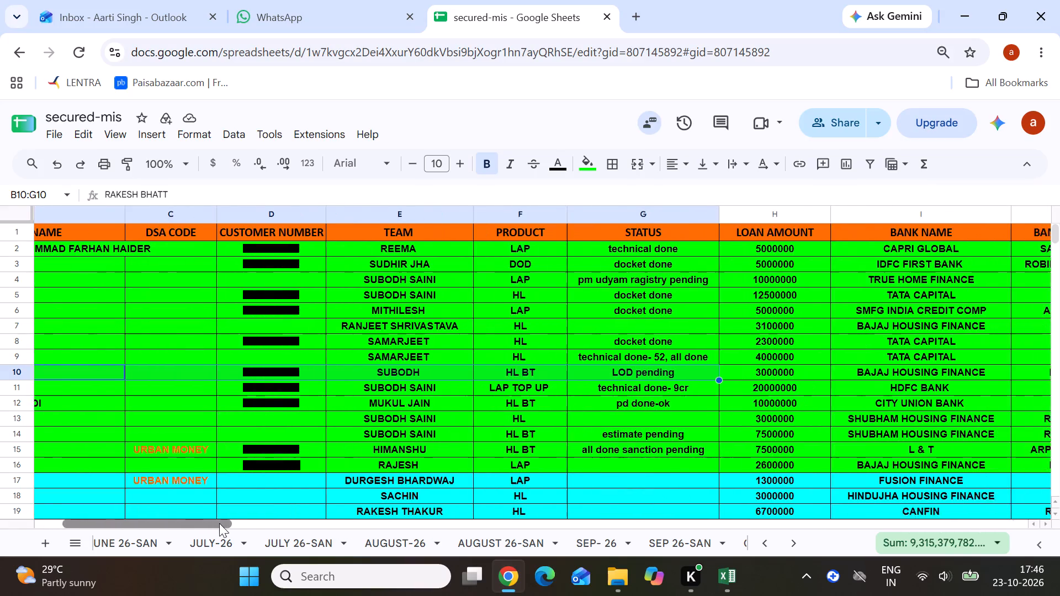
pyautogui.moveTo(219, 523); pyautogui.dragTo(227, 523)
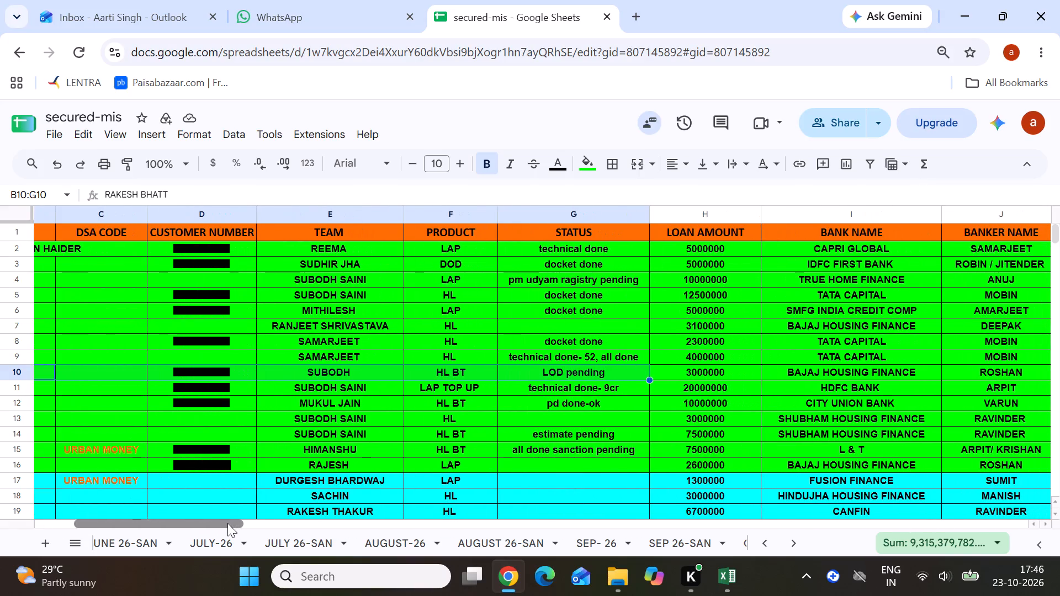
pyautogui.moveTo(227, 523); pyautogui.dragTo(228, 523)
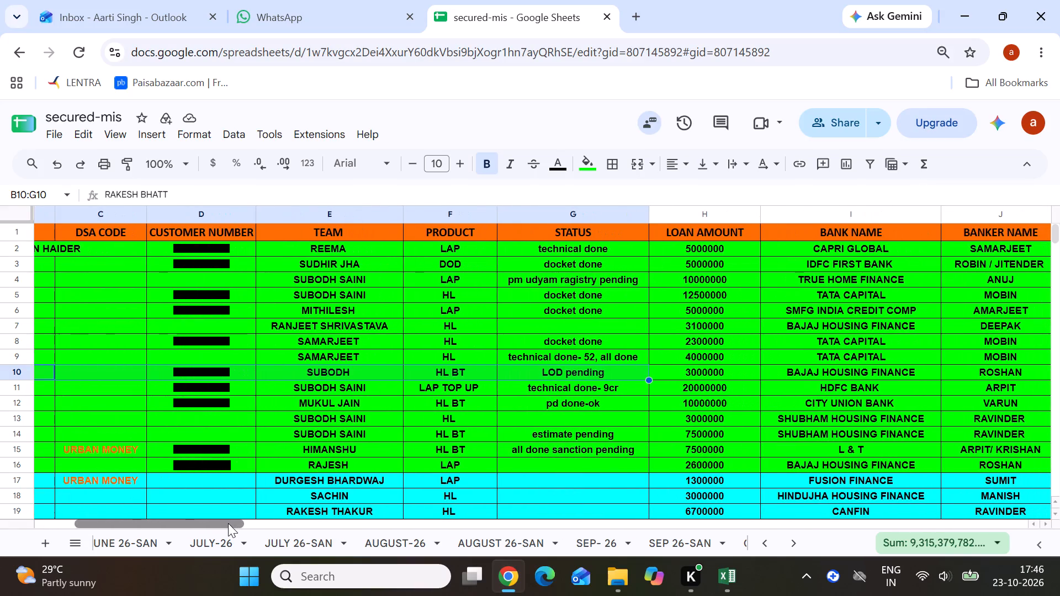
pyautogui.moveTo(228, 523); pyautogui.dragTo(116, 523)
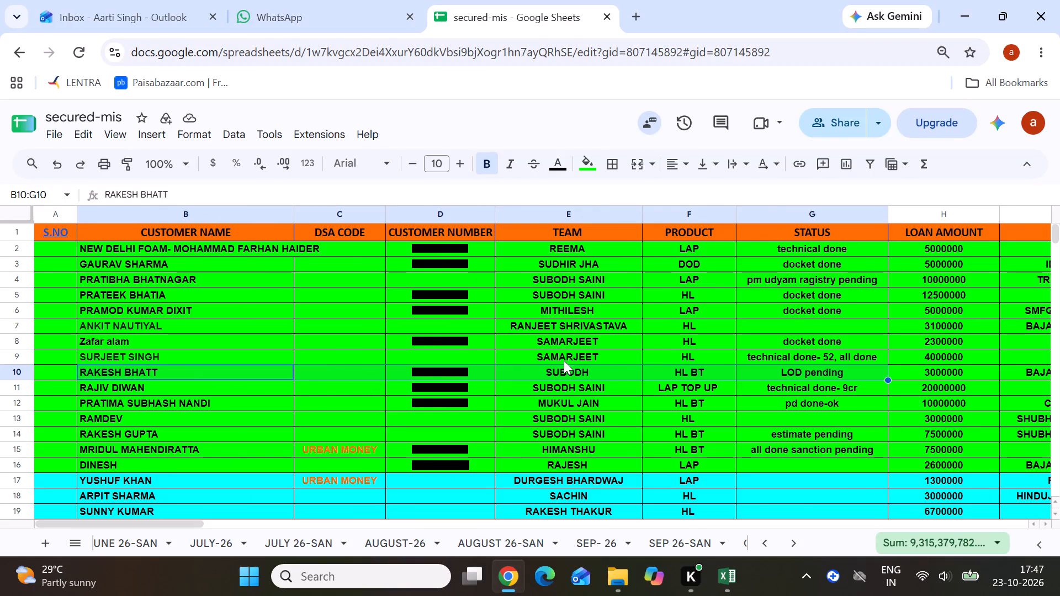
pyautogui.click(580, 359)
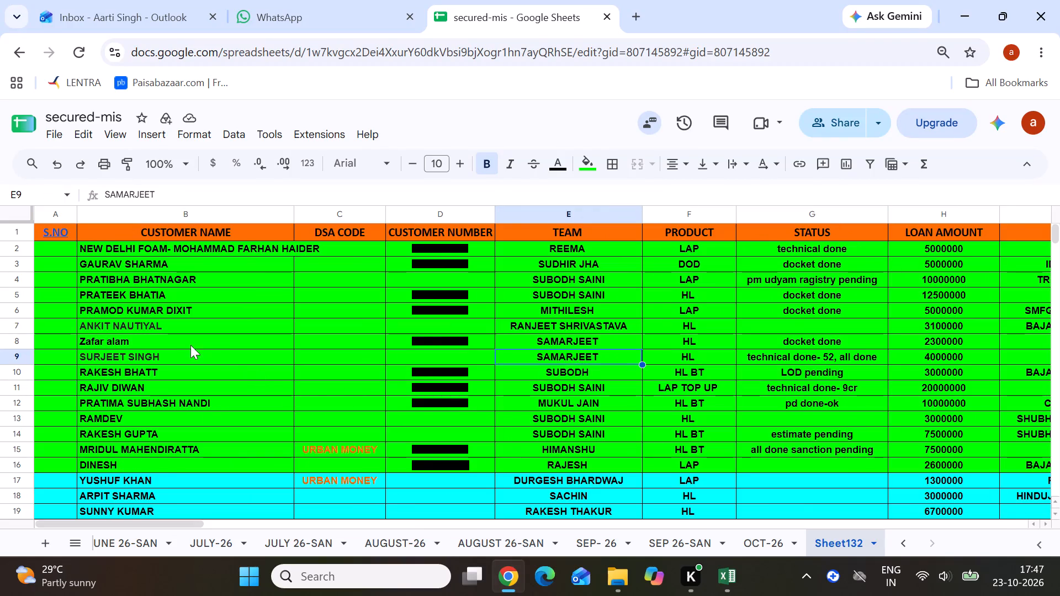
pyautogui.moveTo(185, 340); pyautogui.dragTo(628, 356)
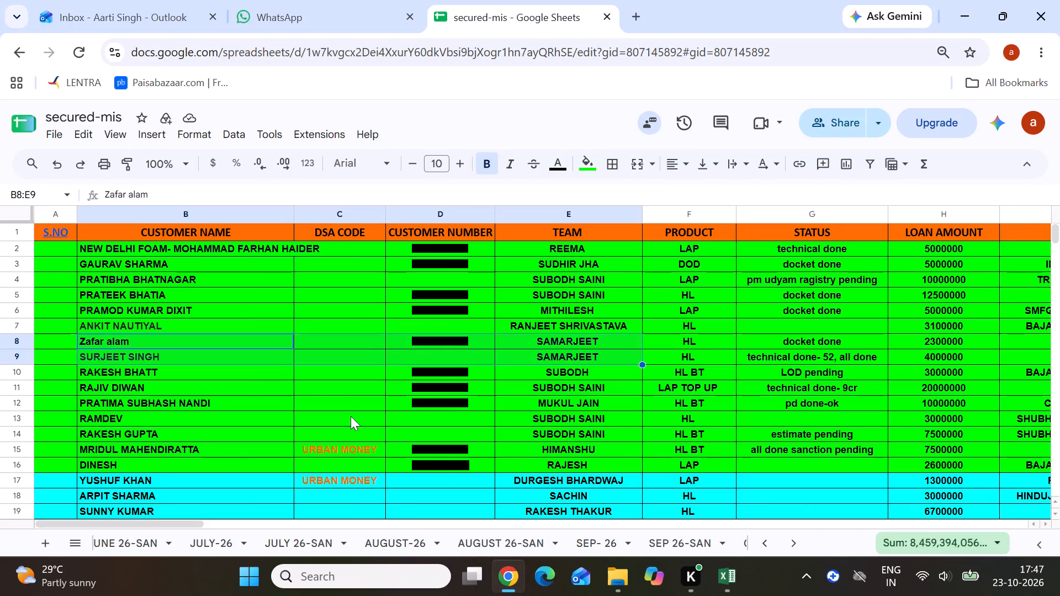
pyautogui.moveTo(192, 526); pyautogui.dragTo(226, 525)
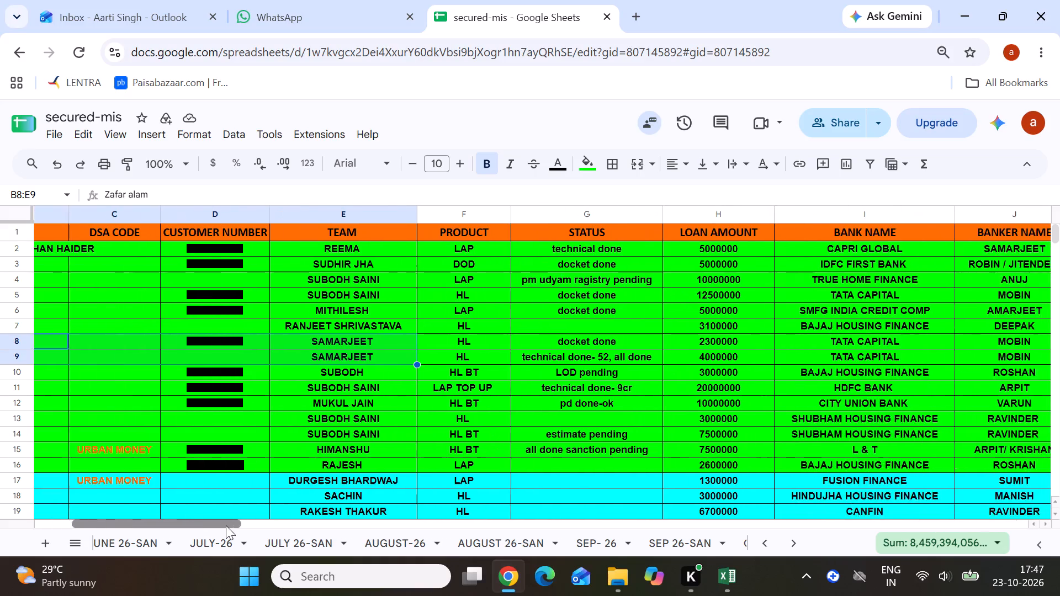
pyautogui.moveTo(226, 525); pyautogui.dragTo(107, 520)
pyautogui.click(412, 471)
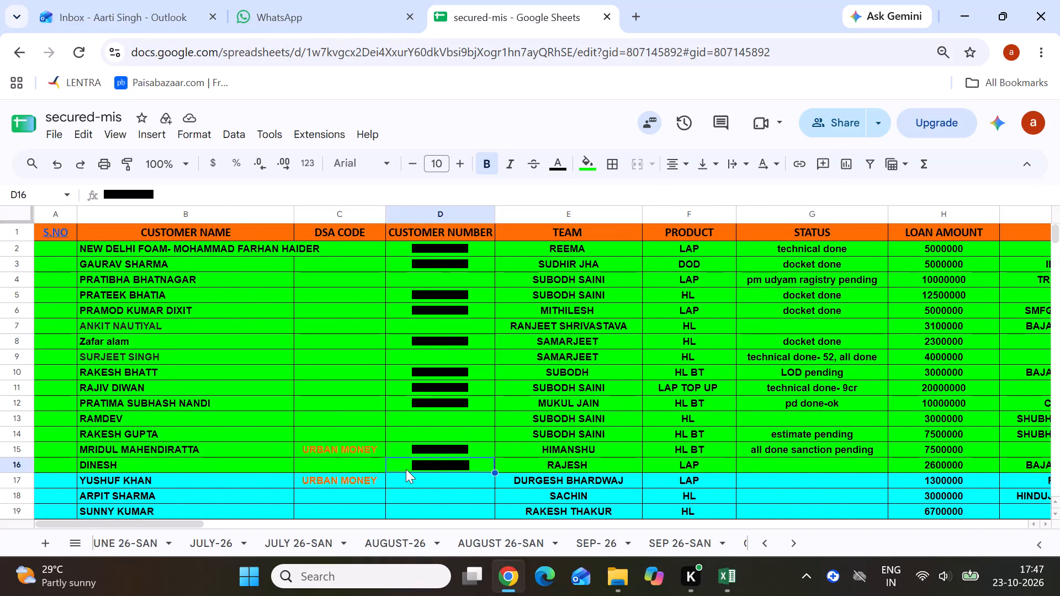
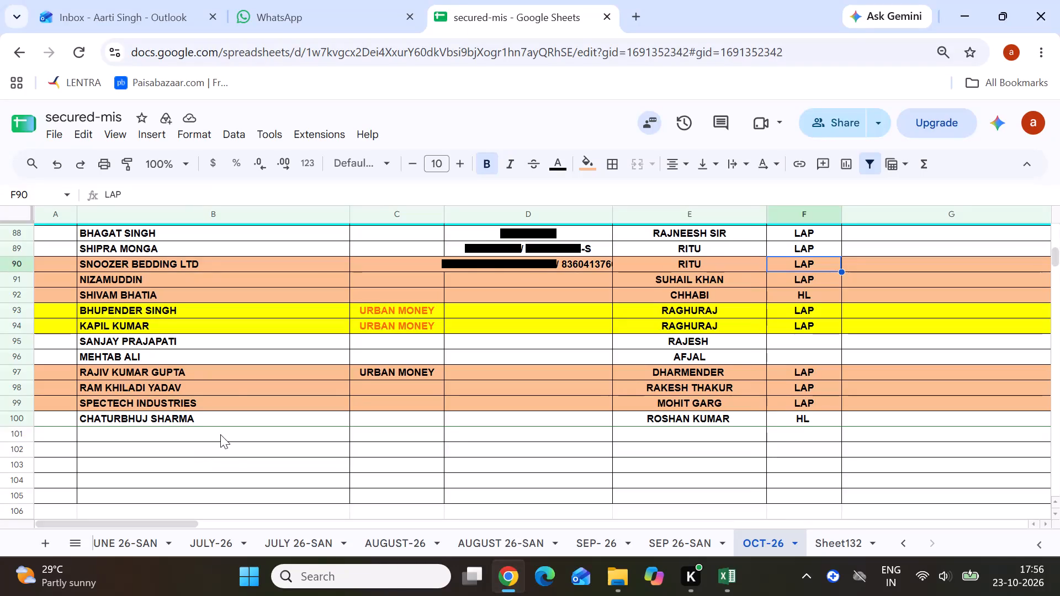
# Enter the new customer's name in column B of row 101 on the OCT-26 sheet.
pyautogui.click(415, 435)
pyautogui.click(497, 435)
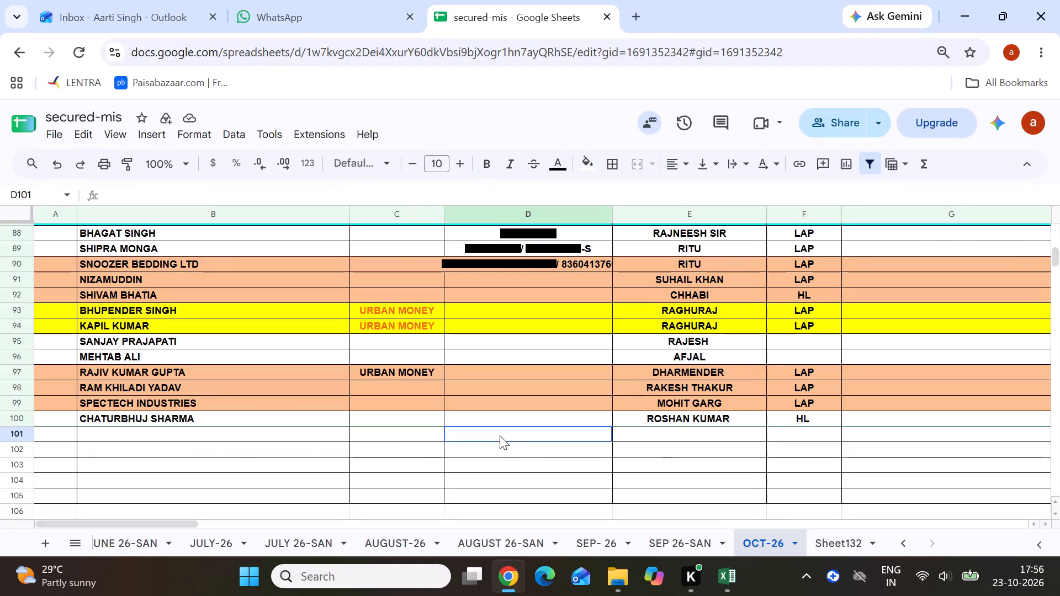
pyautogui.click(683, 438)
pyautogui.click(294, 433)
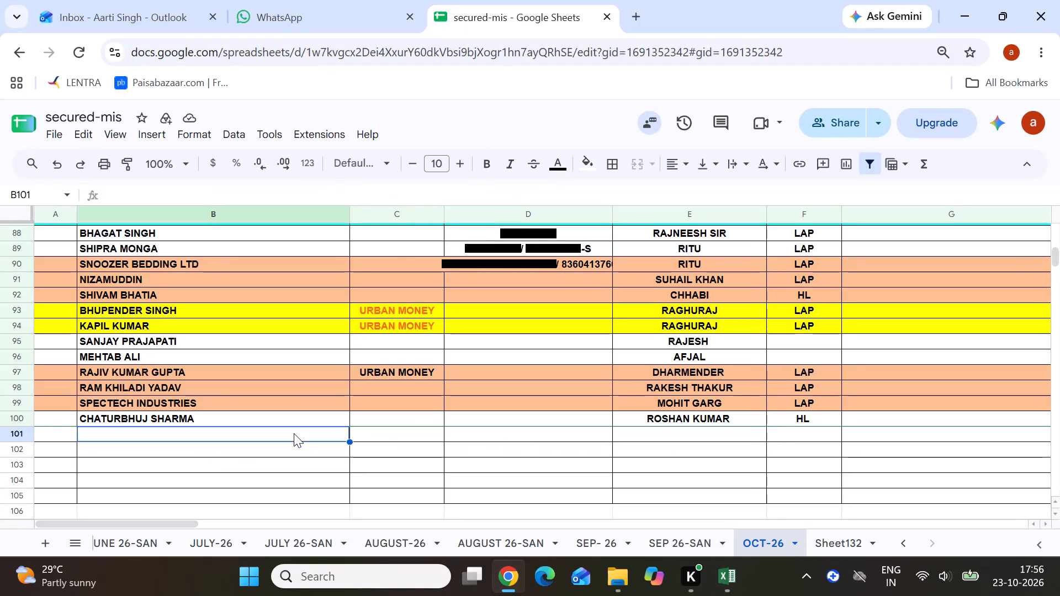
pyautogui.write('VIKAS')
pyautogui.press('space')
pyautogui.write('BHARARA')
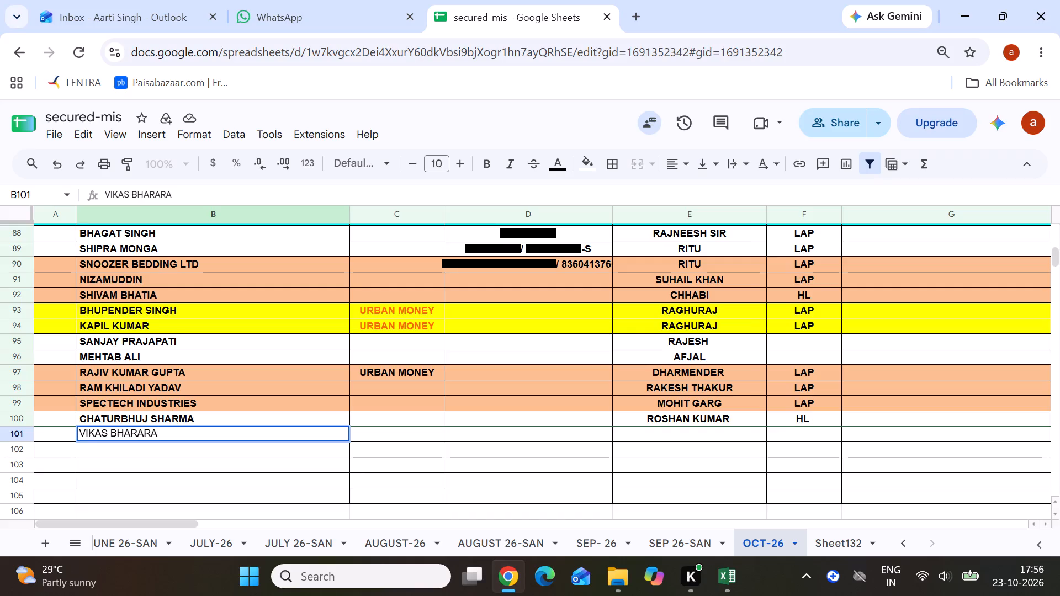
pyautogui.moveTo(437, 437); pyautogui.dragTo(442, 437)
# Enter KIRAN in column E of row 101 and centre it in the cell.
pyautogui.click(545, 437)
pyautogui.click(717, 438)
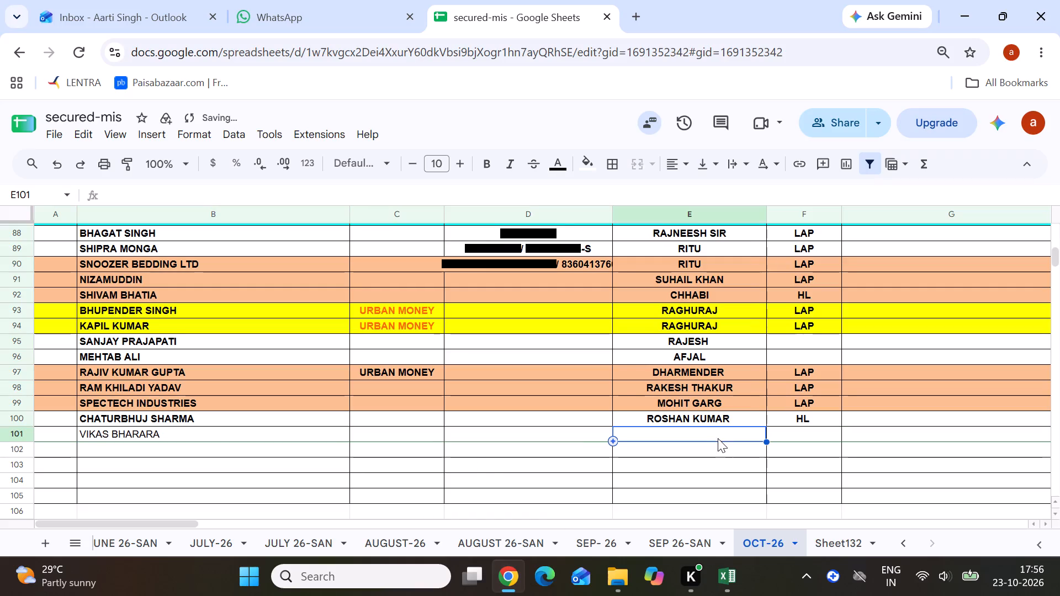
pyautogui.doubleClick(187, 430)
pyautogui.moveTo(404, 436); pyautogui.dragTo(412, 439)
pyautogui.click(576, 439)
pyautogui.click(748, 439)
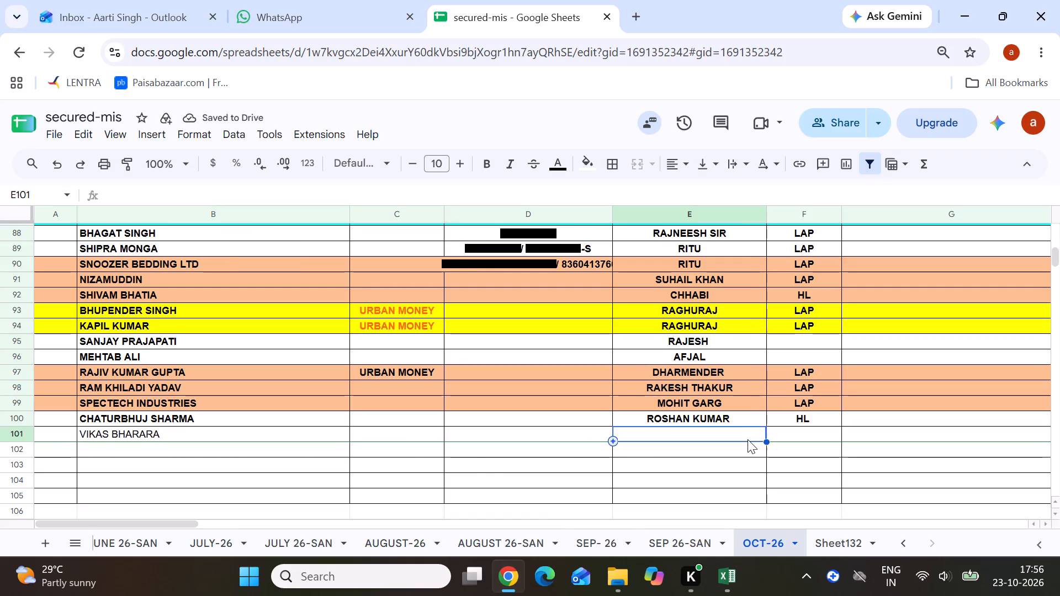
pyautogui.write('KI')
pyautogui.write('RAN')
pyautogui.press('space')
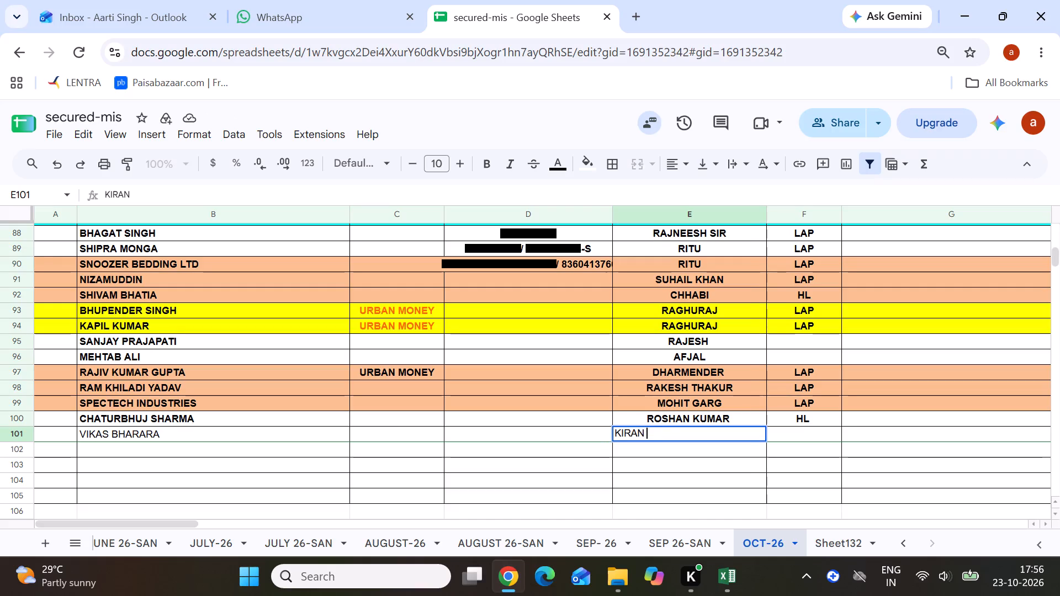
pyautogui.click(693, 471)
pyautogui.click(714, 439)
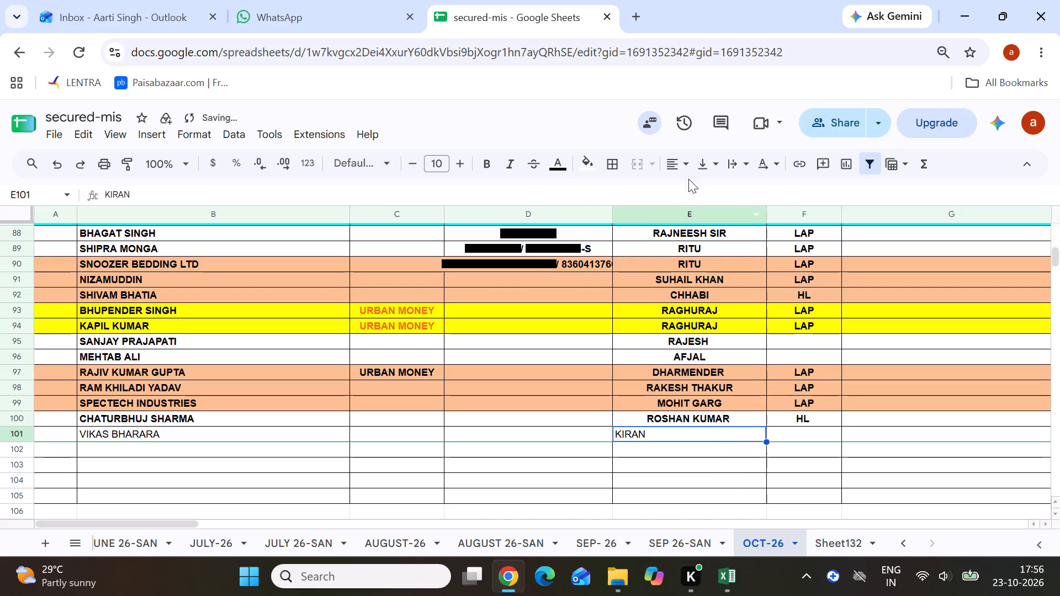
pyautogui.click(677, 164)
pyautogui.click(709, 183)
pyautogui.click(515, 439)
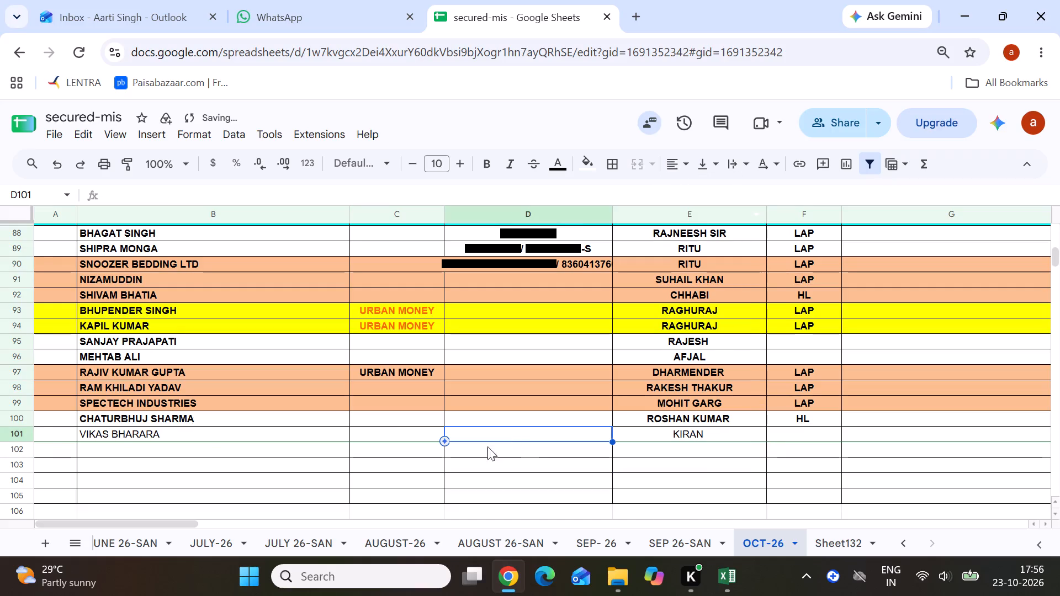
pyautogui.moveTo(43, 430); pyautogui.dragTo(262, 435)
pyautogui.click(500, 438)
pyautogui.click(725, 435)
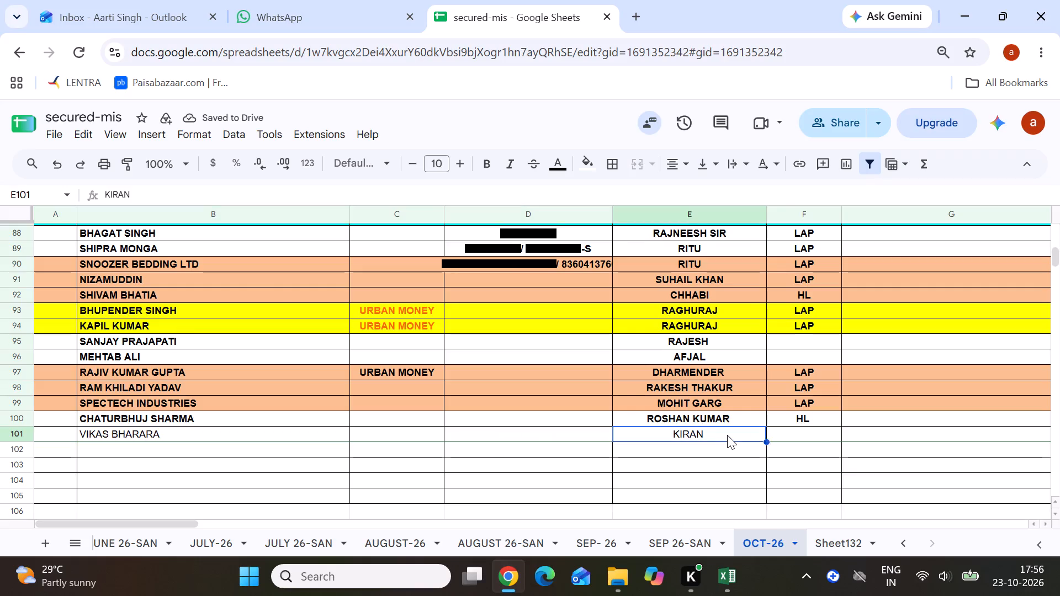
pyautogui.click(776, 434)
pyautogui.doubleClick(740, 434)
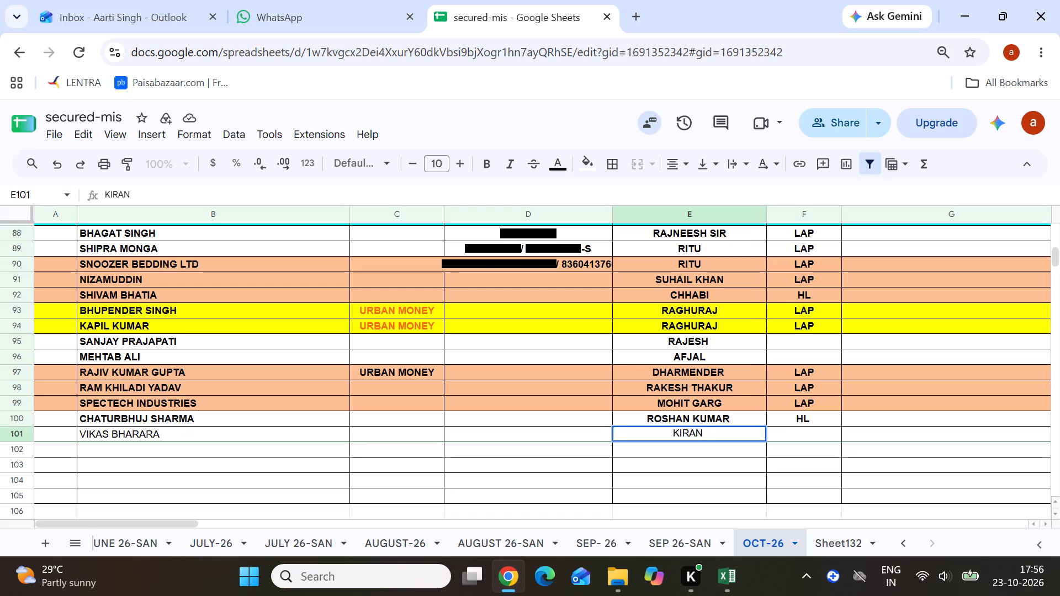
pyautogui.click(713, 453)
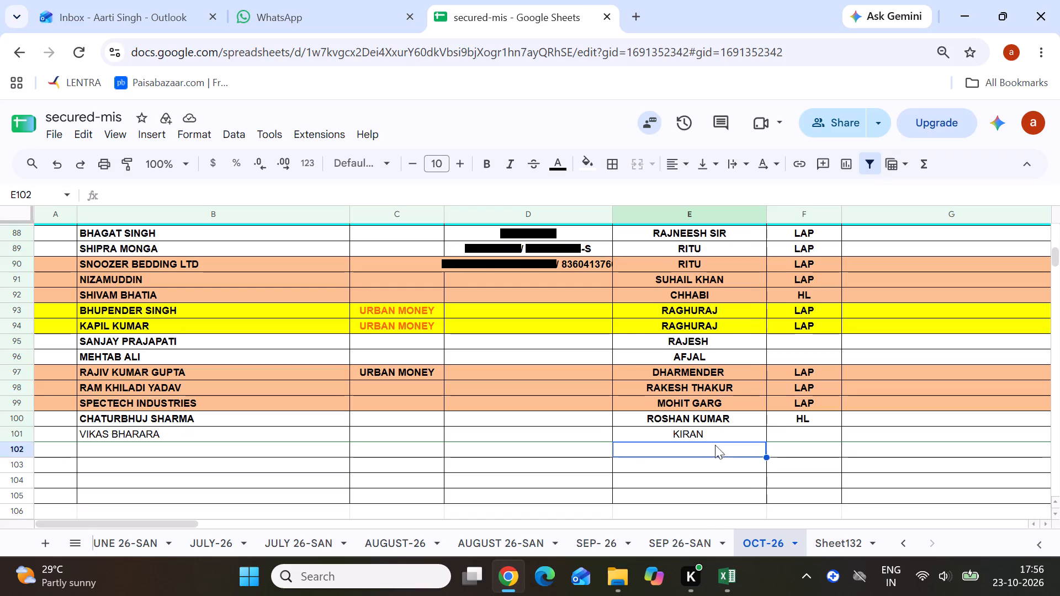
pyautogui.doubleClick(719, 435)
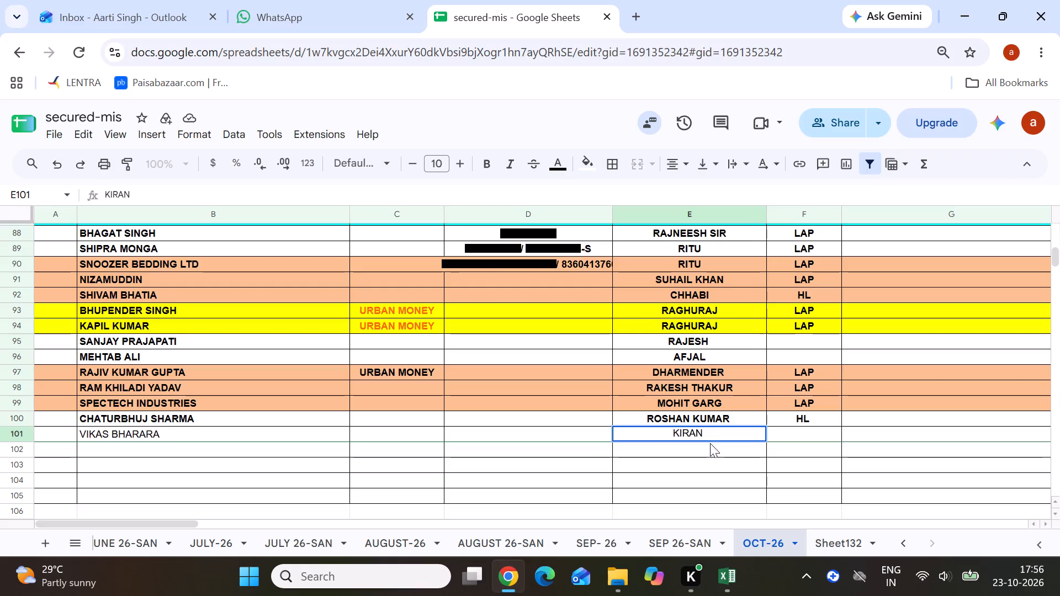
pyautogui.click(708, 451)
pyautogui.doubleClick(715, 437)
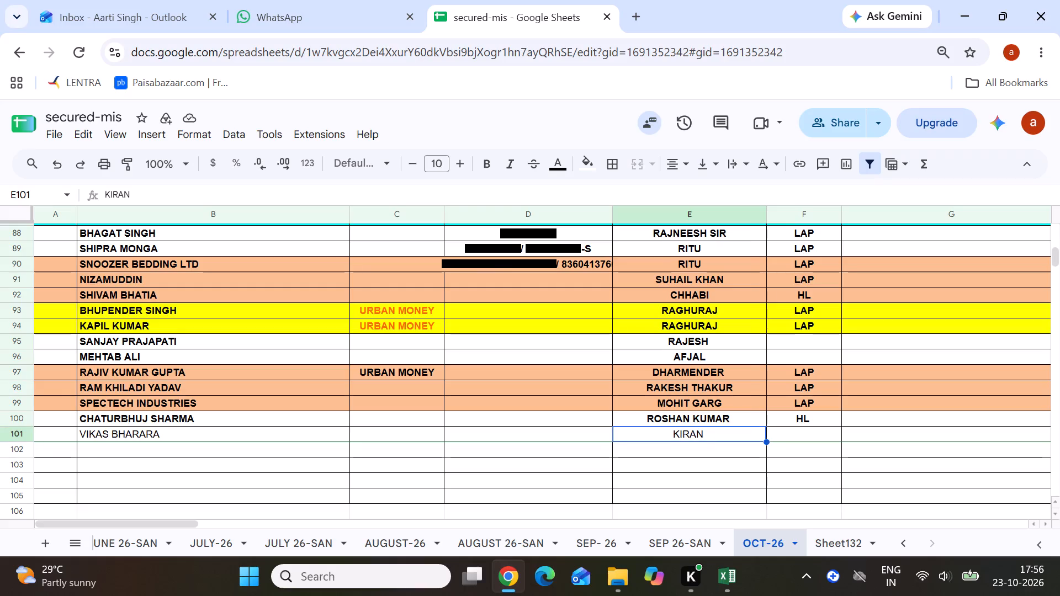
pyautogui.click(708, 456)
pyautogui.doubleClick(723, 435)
# Set the loan type in column F of row 101 to HL.
pyautogui.click(801, 434)
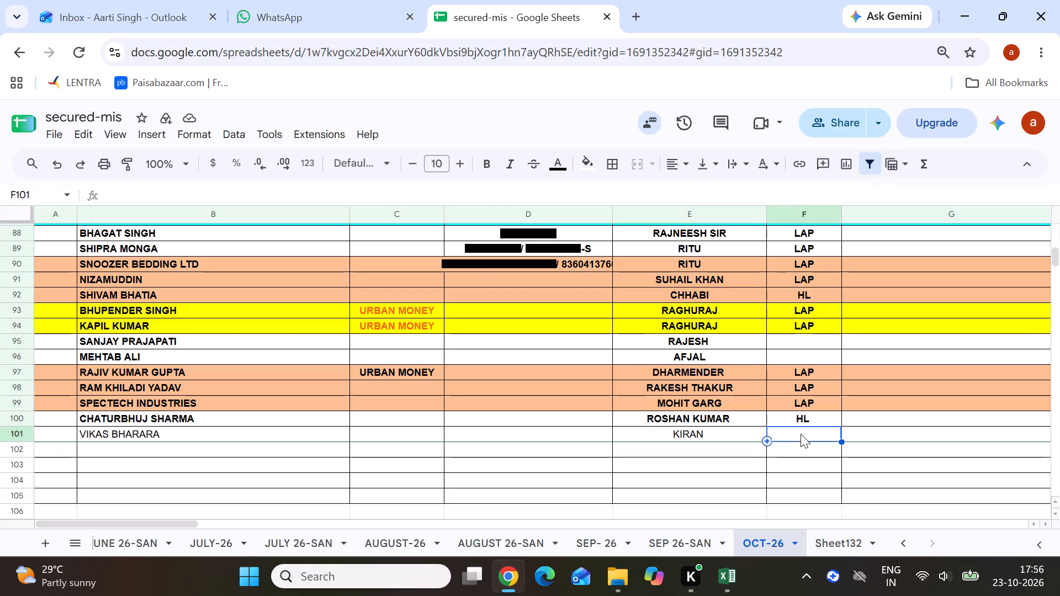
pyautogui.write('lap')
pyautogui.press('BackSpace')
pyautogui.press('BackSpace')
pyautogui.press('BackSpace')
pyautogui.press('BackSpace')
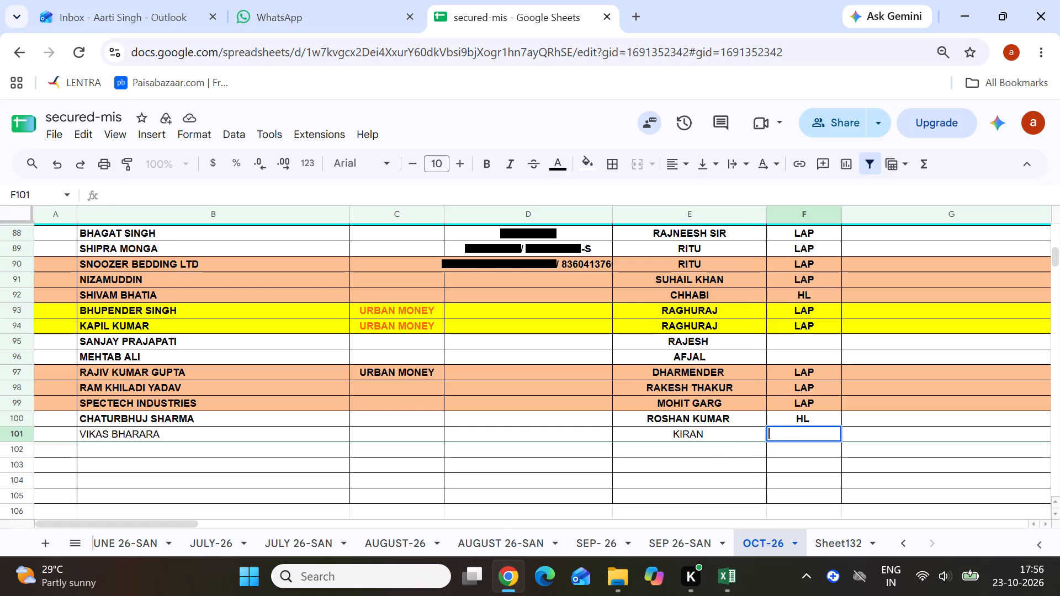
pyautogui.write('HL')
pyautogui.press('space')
pyautogui.click(731, 464)
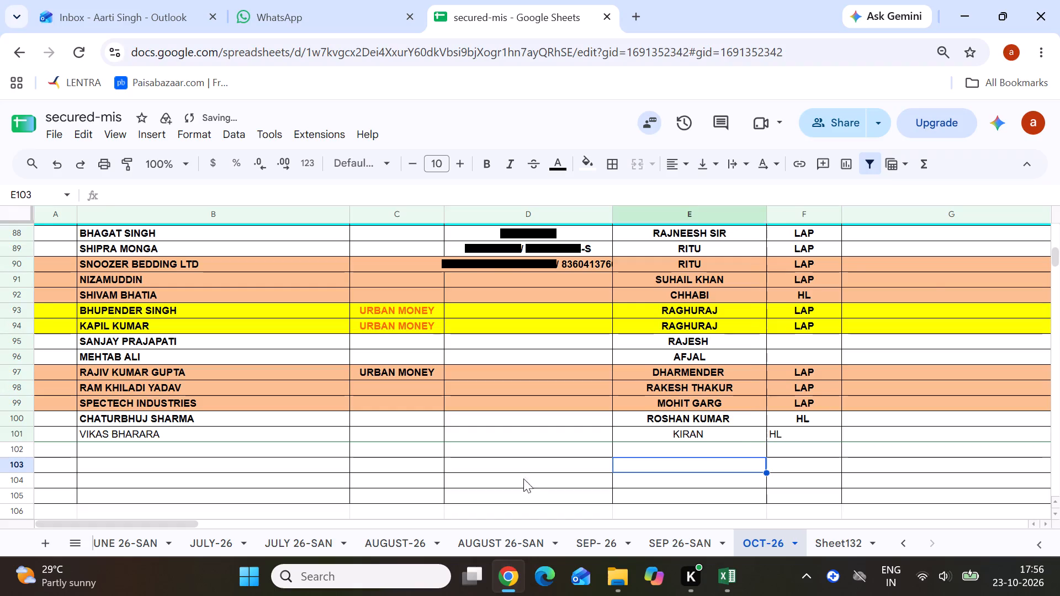
# Enter the loan amount 30000000 in column H of row 101.
pyautogui.moveTo(180, 523); pyautogui.dragTo(248, 528)
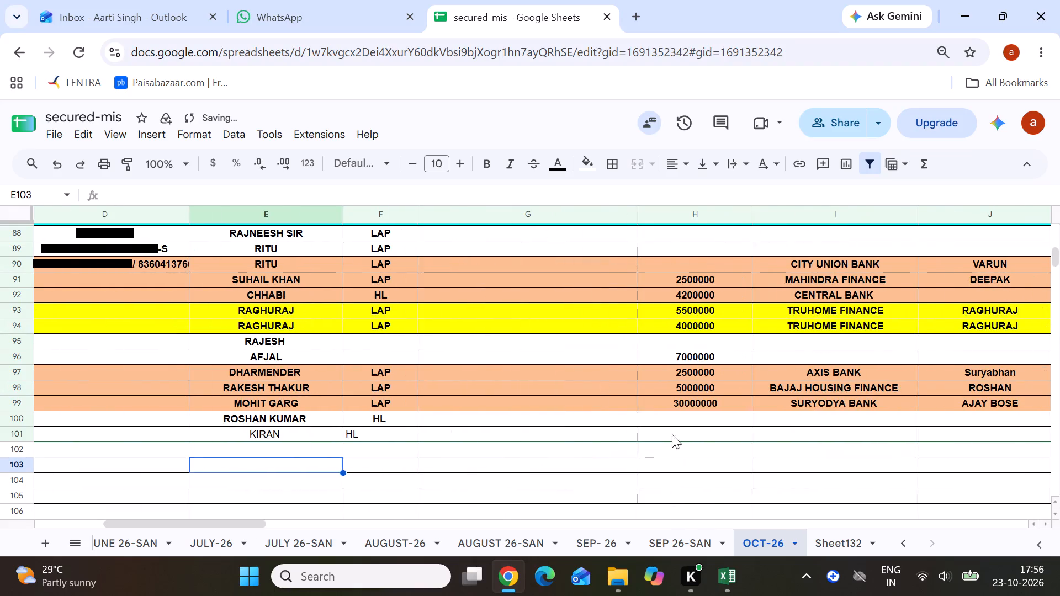
pyautogui.click(697, 434)
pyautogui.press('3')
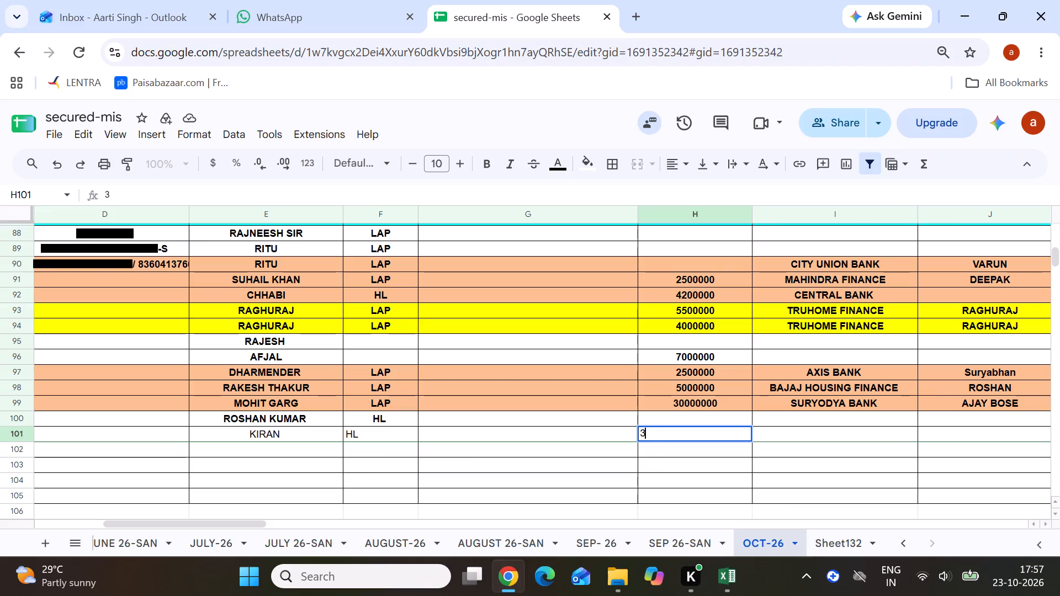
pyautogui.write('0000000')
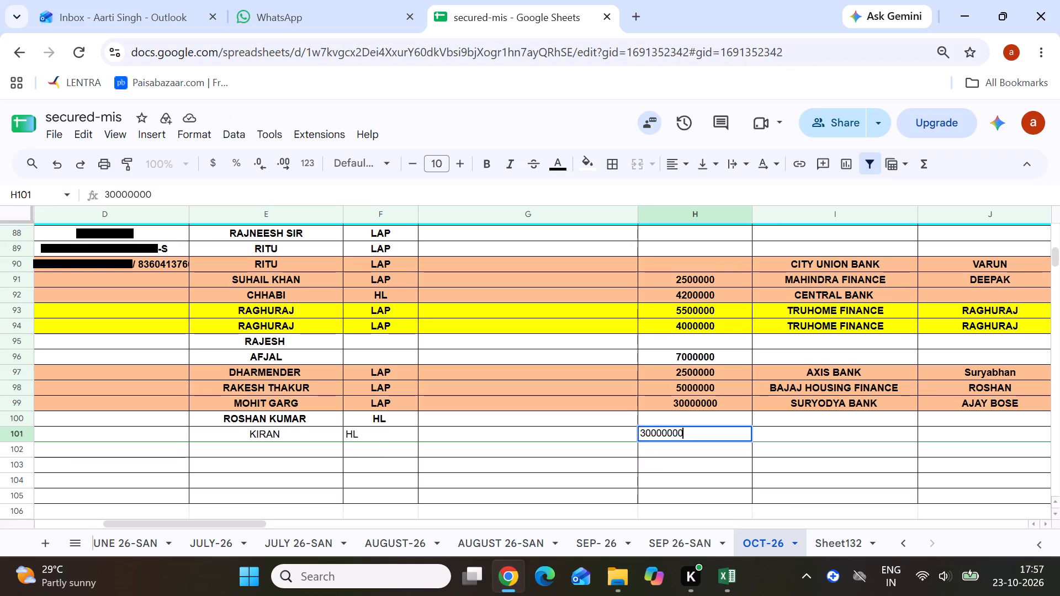
pyautogui.click(543, 455)
# Check the new row 101 entries from the customer name across to the loan amount.
pyautogui.moveTo(251, 521); pyautogui.dragTo(155, 518)
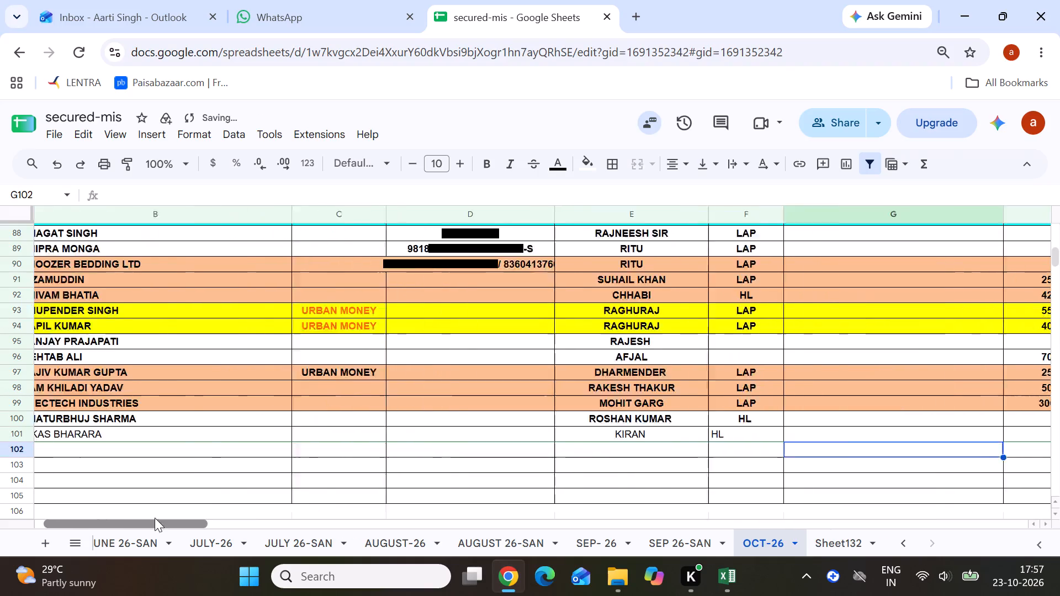
pyautogui.moveTo(155, 518); pyautogui.dragTo(112, 519)
pyautogui.click(251, 439)
pyautogui.moveTo(392, 434); pyautogui.dragTo(399, 434)
pyautogui.moveTo(533, 436); pyautogui.dragTo(545, 437)
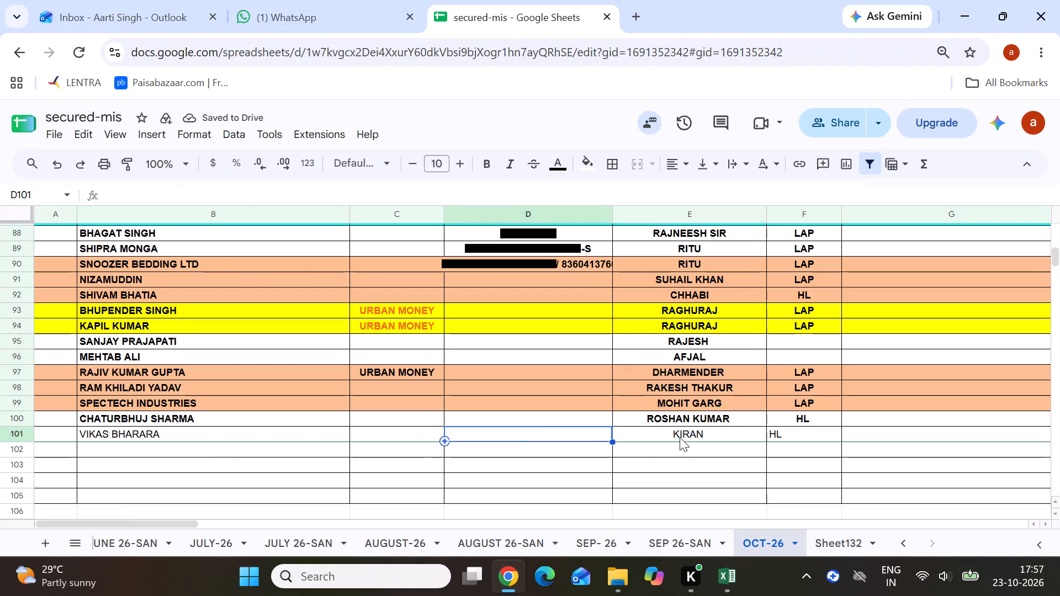
pyautogui.click(680, 437)
pyautogui.click(826, 439)
pyautogui.click(763, 464)
pyautogui.click(810, 429)
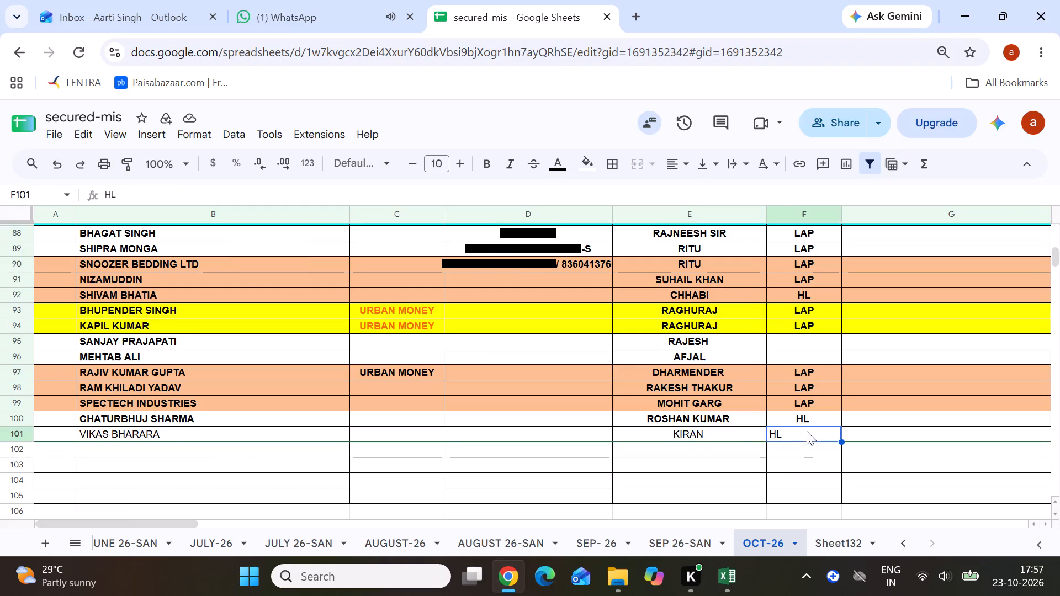
pyautogui.moveTo(183, 523); pyautogui.dragTo(243, 523)
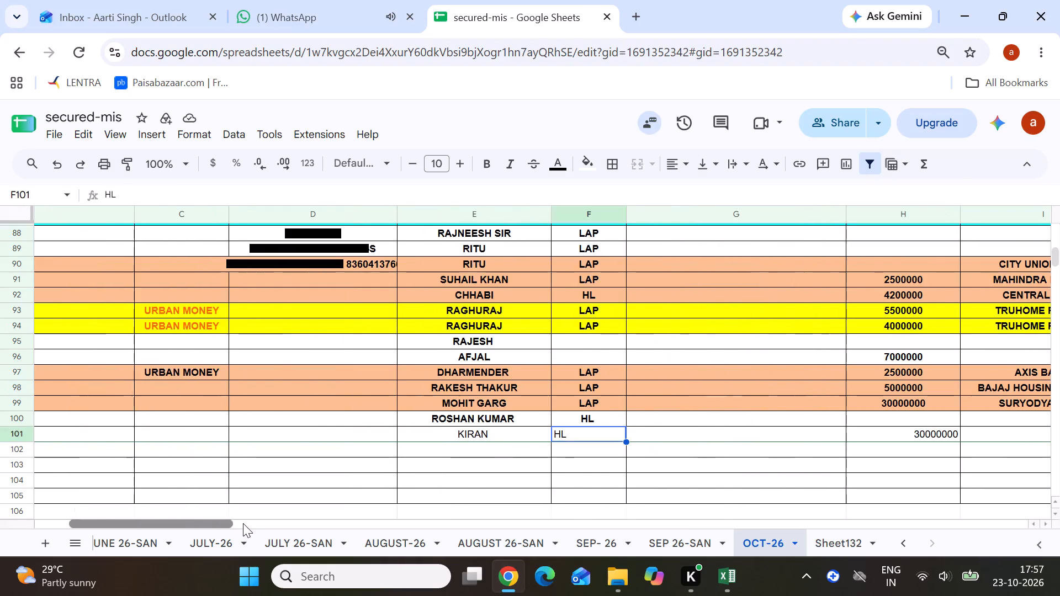
pyautogui.moveTo(243, 523); pyautogui.dragTo(93, 519)
pyautogui.moveTo(56, 433); pyautogui.dragTo(95, 435)
pyautogui.click(253, 435)
pyautogui.click(399, 435)
# Format row 101 from column A to K with a yellow fill and bold, centred text.
pyautogui.moveTo(46, 438); pyautogui.dragTo(526, 437)
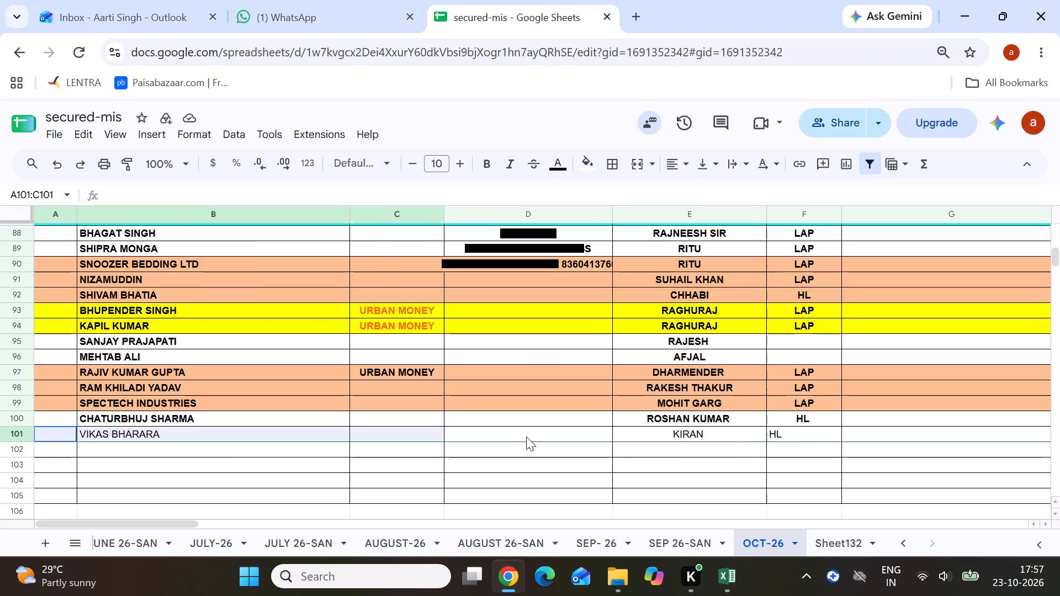
pyautogui.moveTo(526, 437); pyautogui.dragTo(1059, 437)
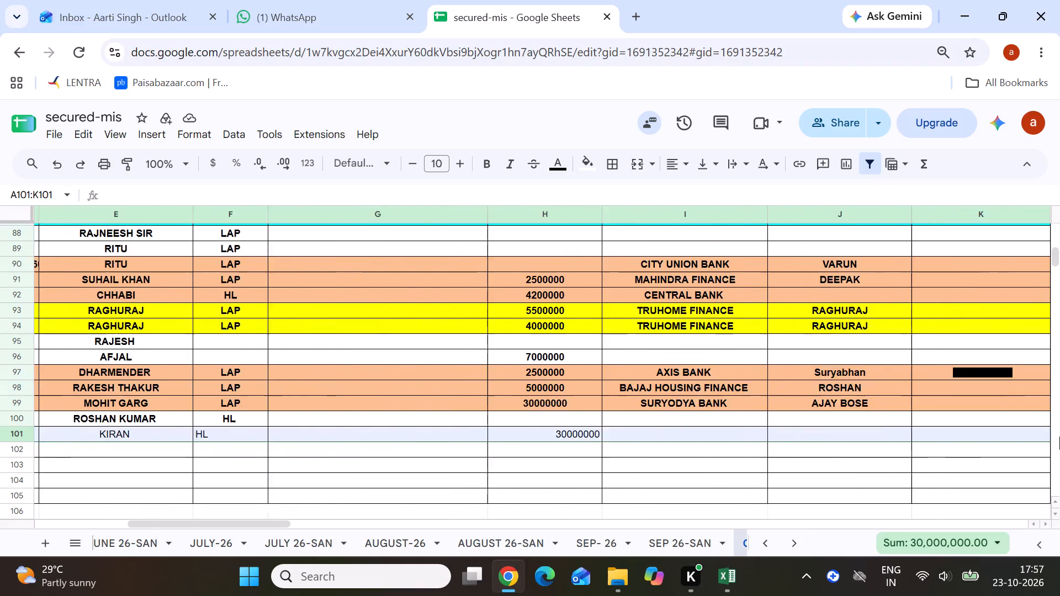
pyautogui.moveTo(1059, 437); pyautogui.dragTo(878, 435)
pyautogui.click(590, 161)
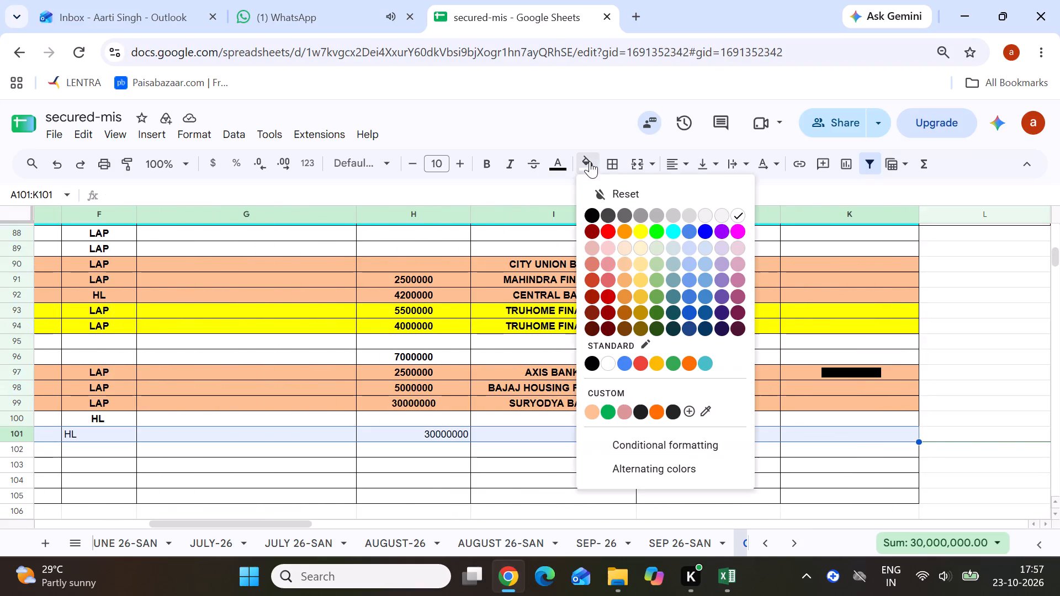
pyautogui.click(640, 230)
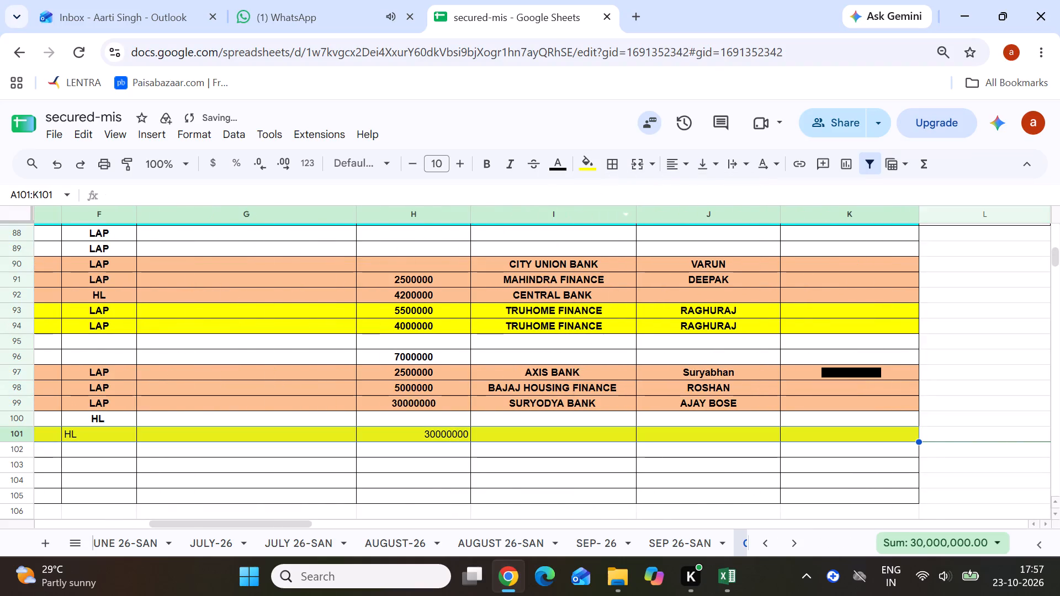
pyautogui.click(485, 166)
pyautogui.click(675, 165)
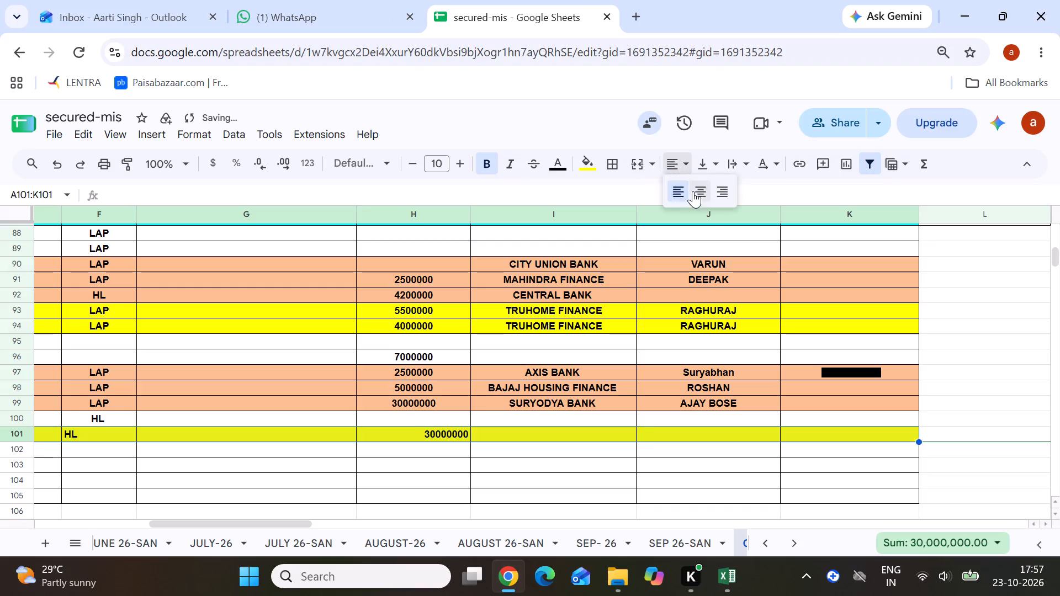
pyautogui.click(699, 191)
pyautogui.click(540, 472)
# Enter L & T as the bank and KRISHAN as the banker in columns I and J of row 101.
pyautogui.click(564, 433)
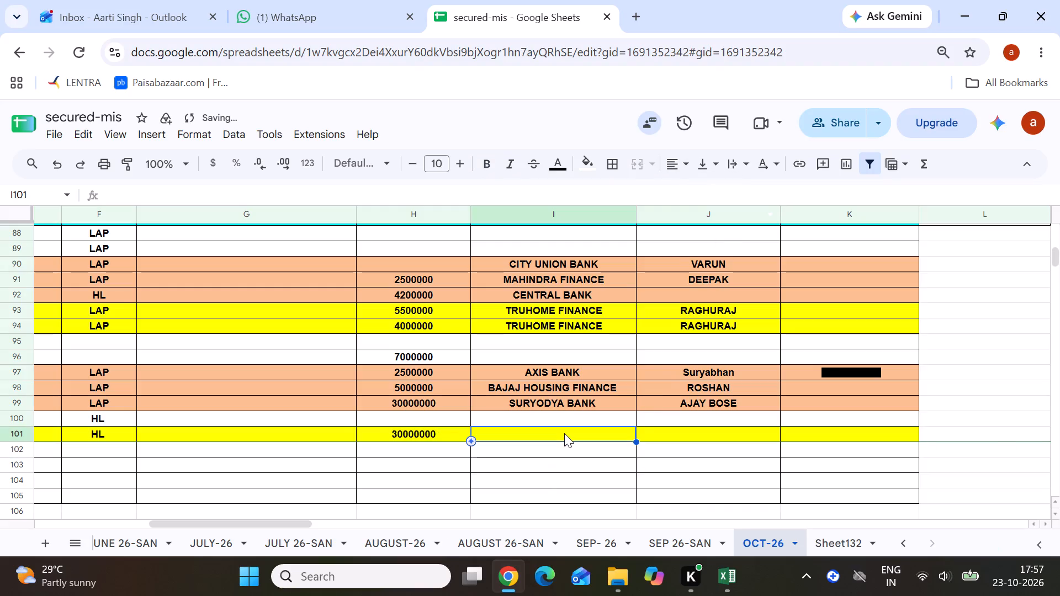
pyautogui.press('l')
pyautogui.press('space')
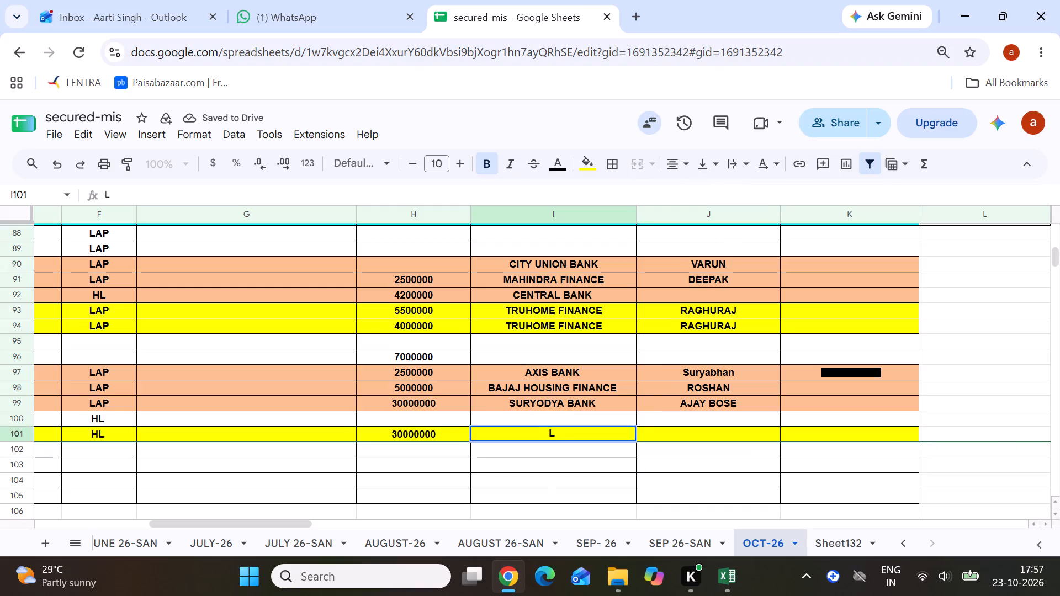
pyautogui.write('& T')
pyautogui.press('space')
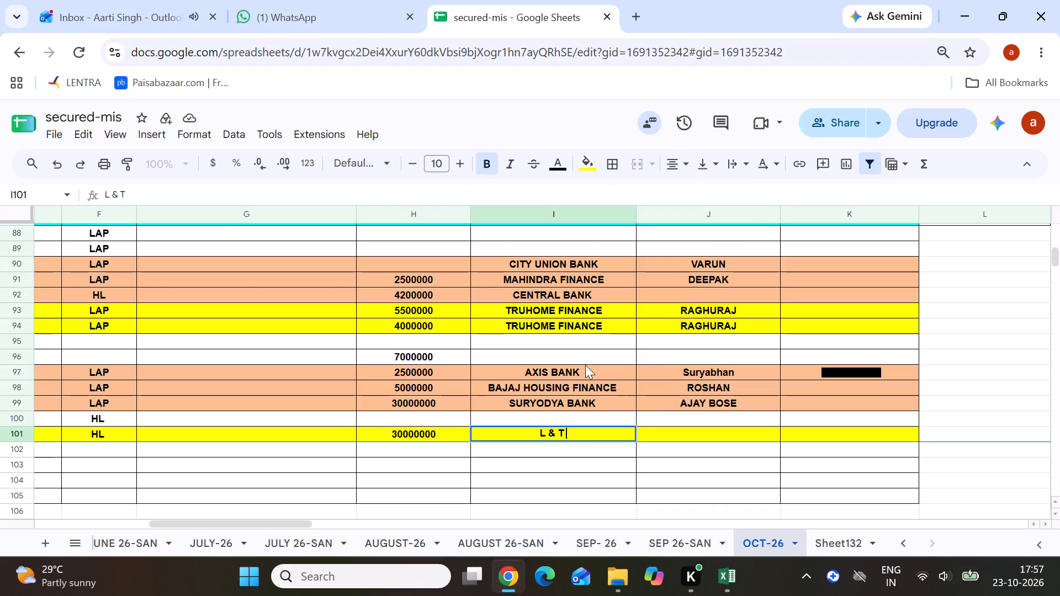
pyautogui.click(695, 435)
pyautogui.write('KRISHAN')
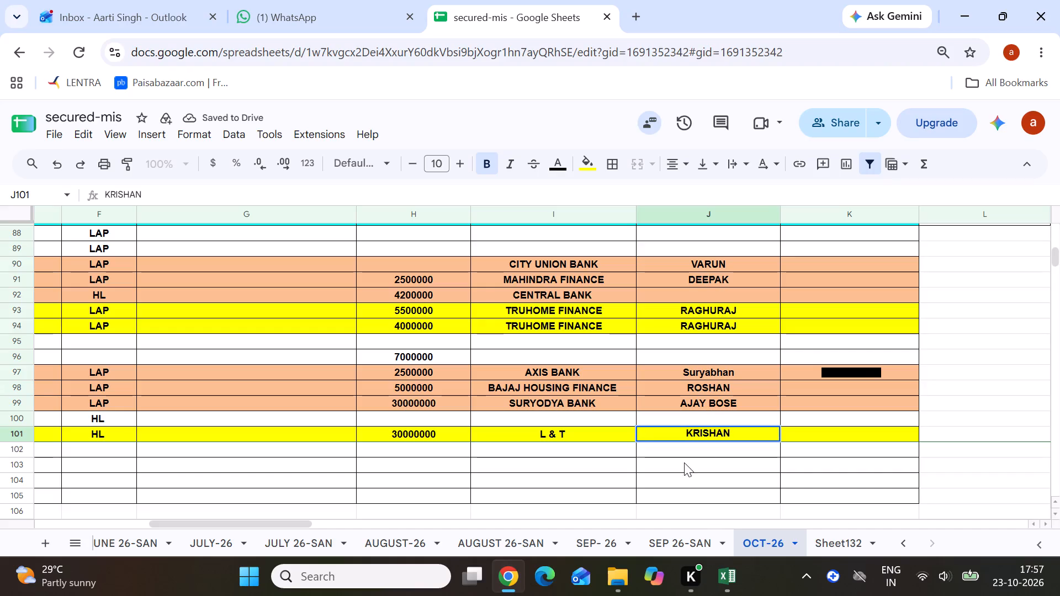
pyautogui.click(681, 483)
# Left-align the customer name in cell B101 to match the names above it.
pyautogui.moveTo(298, 524); pyautogui.dragTo(197, 524)
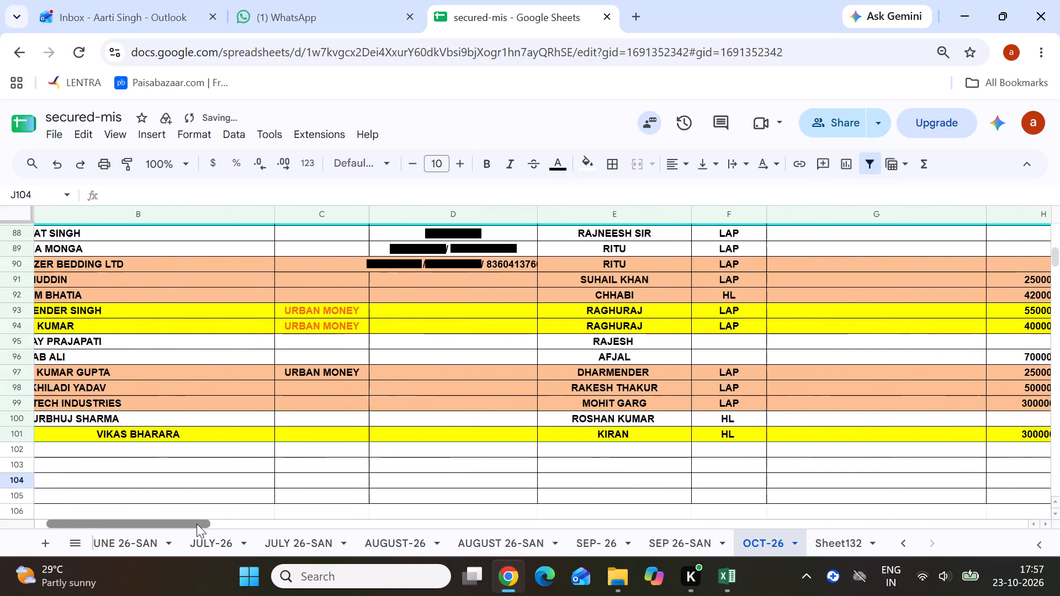
pyautogui.moveTo(197, 524); pyautogui.dragTo(60, 523)
pyautogui.click(293, 436)
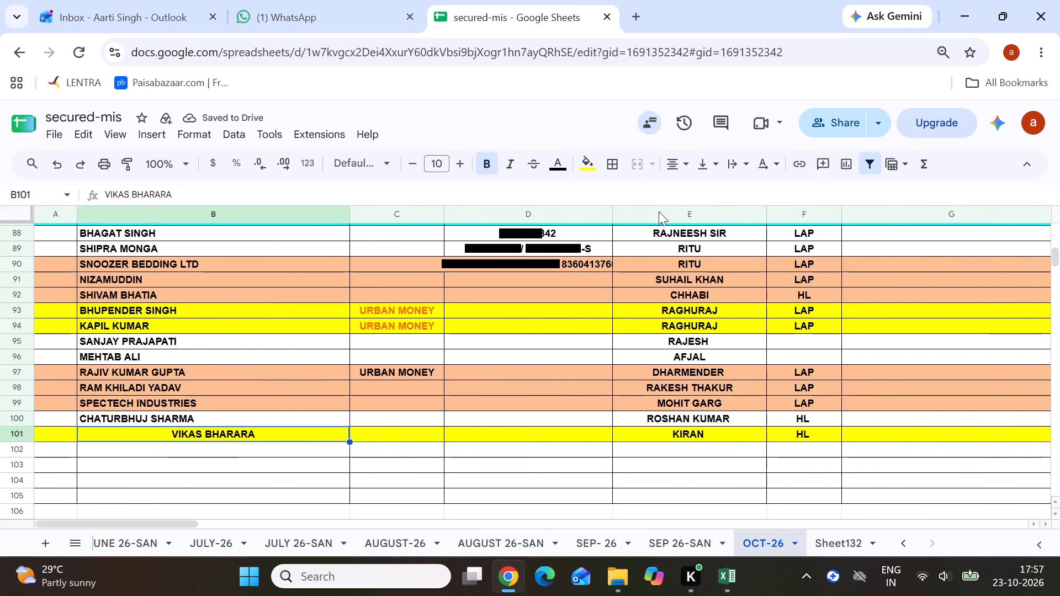
pyautogui.click(665, 159)
pyautogui.click(673, 195)
pyautogui.click(448, 464)
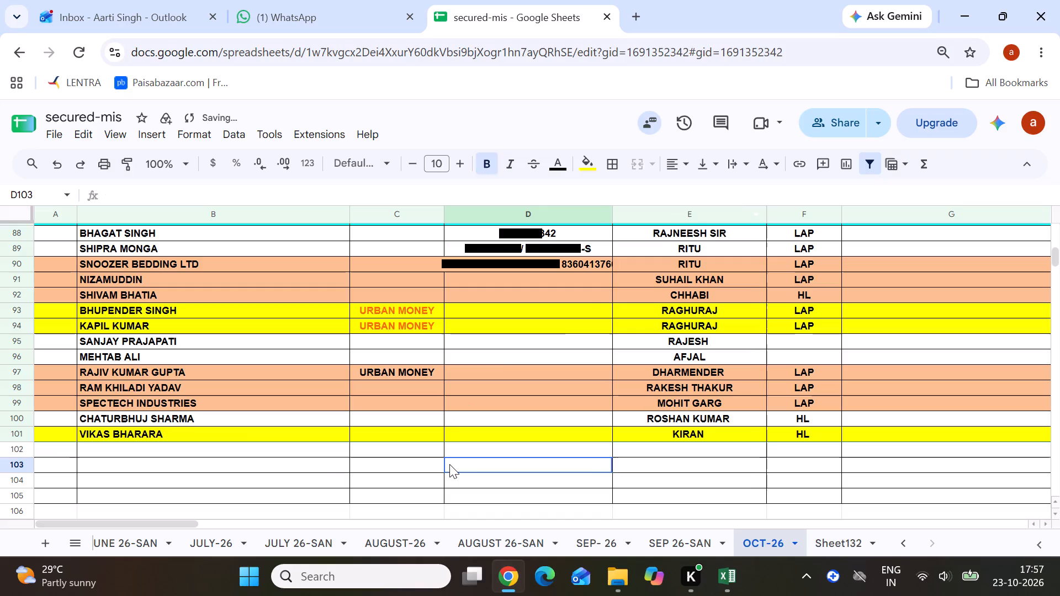
# Save the spreadsheet with the new row 101 case.
pyautogui.hotkey('ctrl', 's')
pyautogui.hotkey('ctrl', 's')
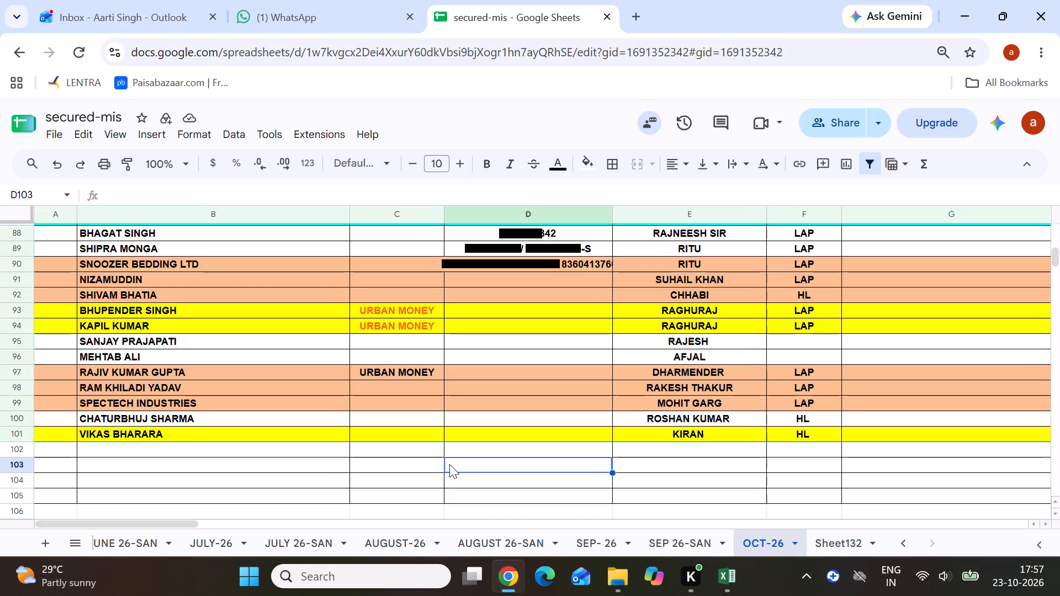
pyautogui.hotkey('ctrl', 's')
pyautogui.click(406, 467)
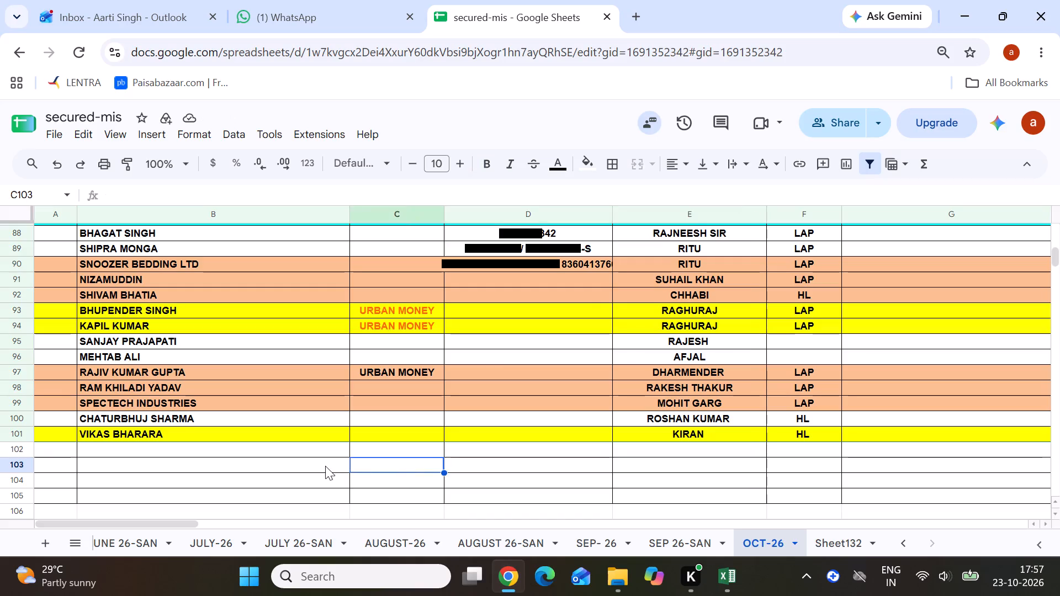
pyautogui.click(325, 466)
pyautogui.click(402, 466)
pyautogui.click(515, 467)
pyautogui.click(707, 471)
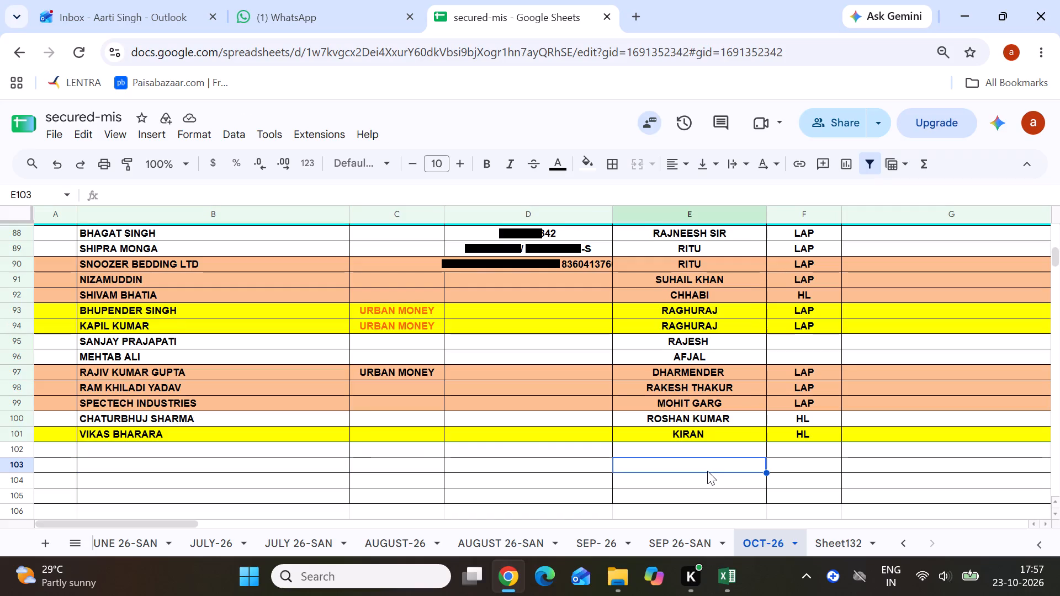
pyautogui.hotkey('ctrl', 's')
# Save the spreadsheet.
pyautogui.hotkey('ctrl', 's')
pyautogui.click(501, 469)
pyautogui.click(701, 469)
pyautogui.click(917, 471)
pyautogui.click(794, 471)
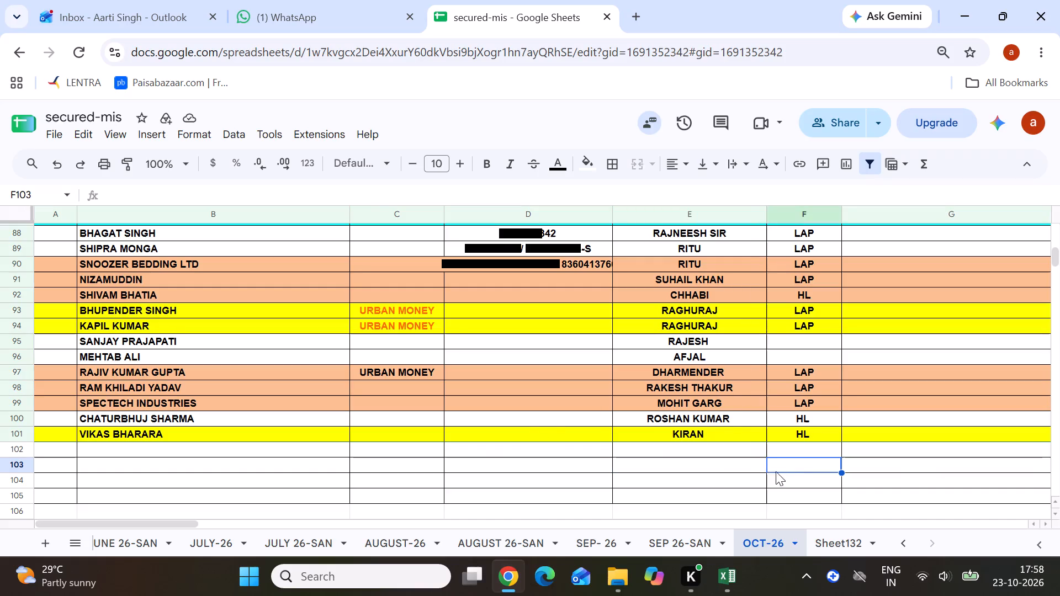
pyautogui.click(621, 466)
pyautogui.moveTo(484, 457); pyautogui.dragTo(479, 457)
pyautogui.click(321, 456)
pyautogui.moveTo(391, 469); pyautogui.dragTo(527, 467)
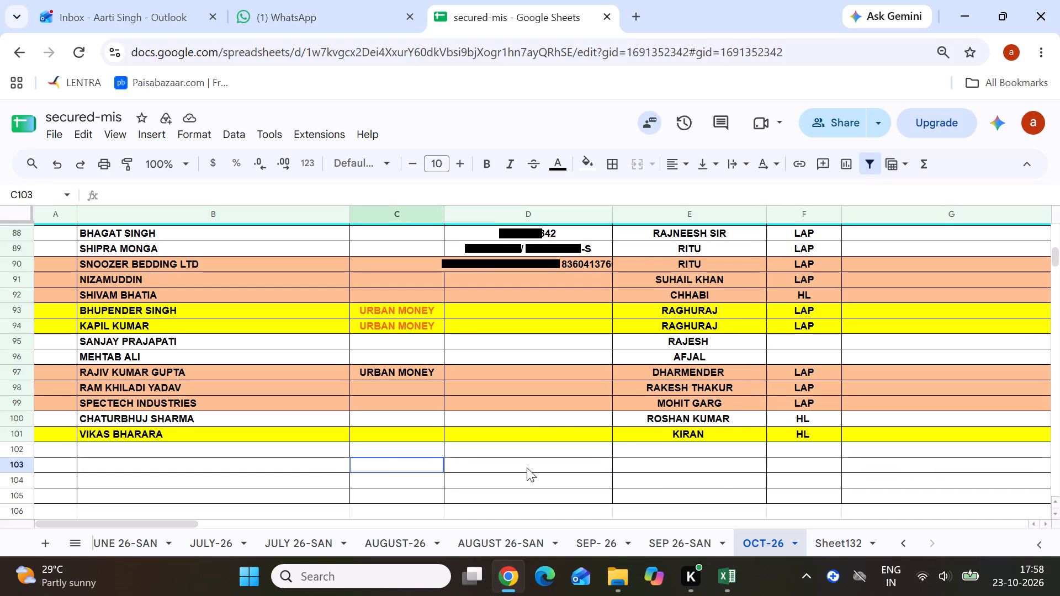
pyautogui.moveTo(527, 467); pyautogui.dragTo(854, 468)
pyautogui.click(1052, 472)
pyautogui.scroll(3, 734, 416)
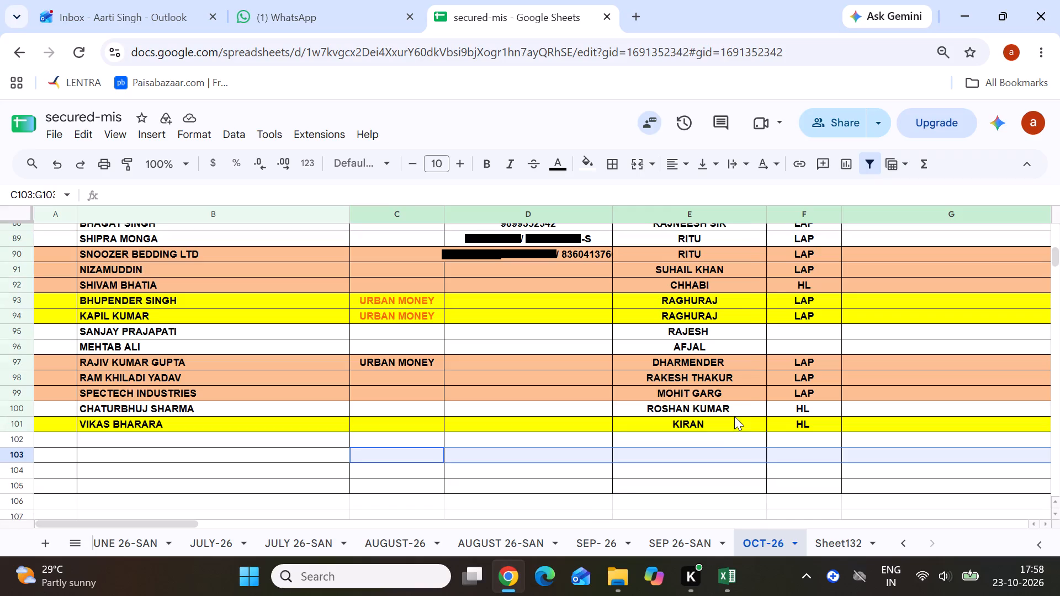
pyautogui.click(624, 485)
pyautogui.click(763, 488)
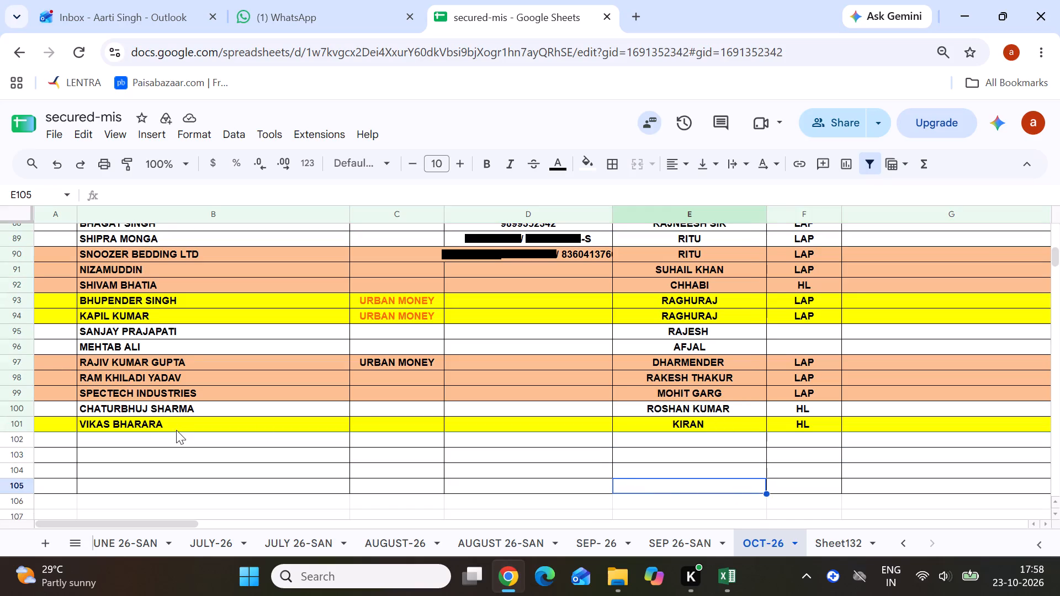